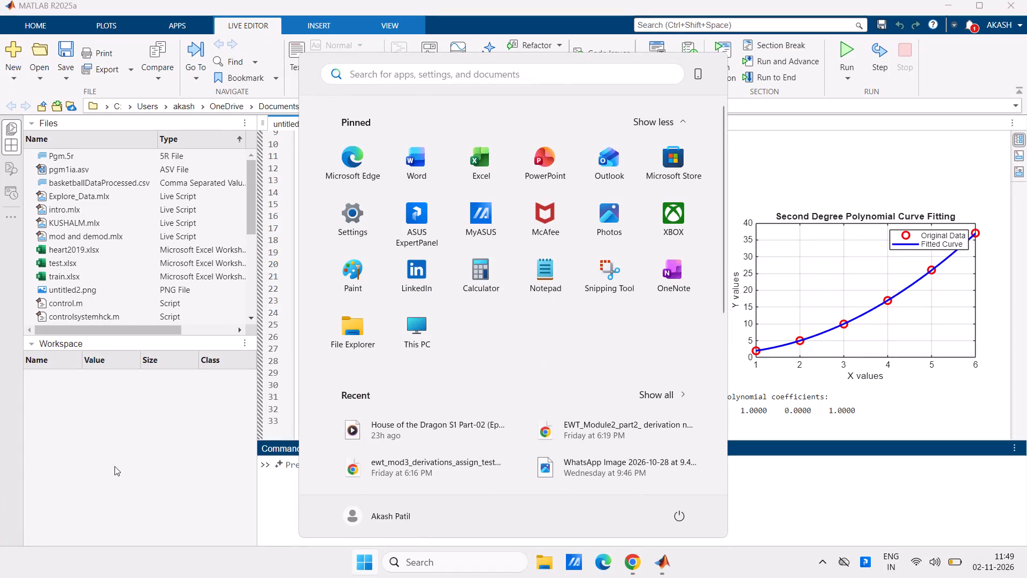
Open Microsoft Word from the MATLAB session and create a new blank document.
left_click(119, 463)
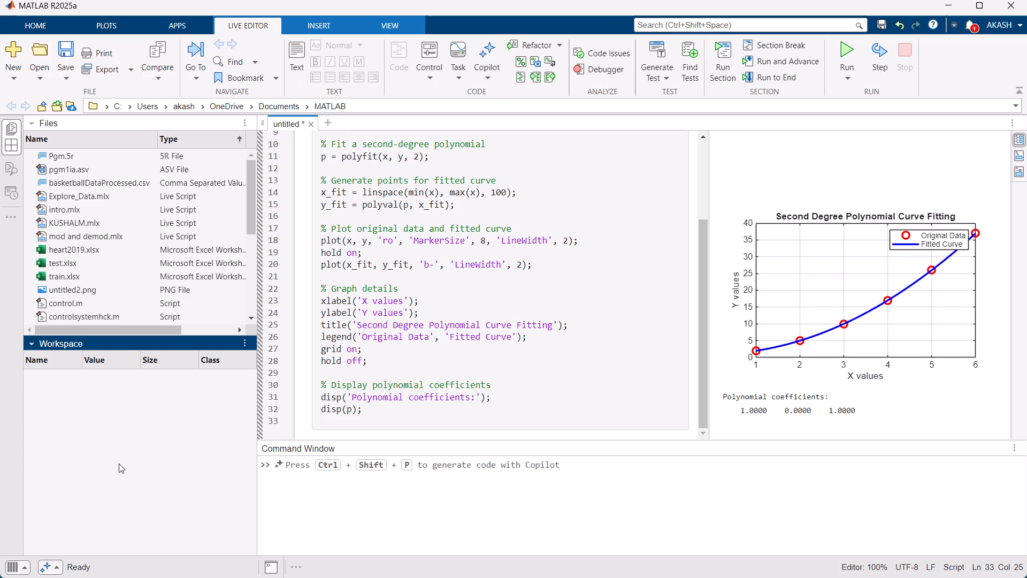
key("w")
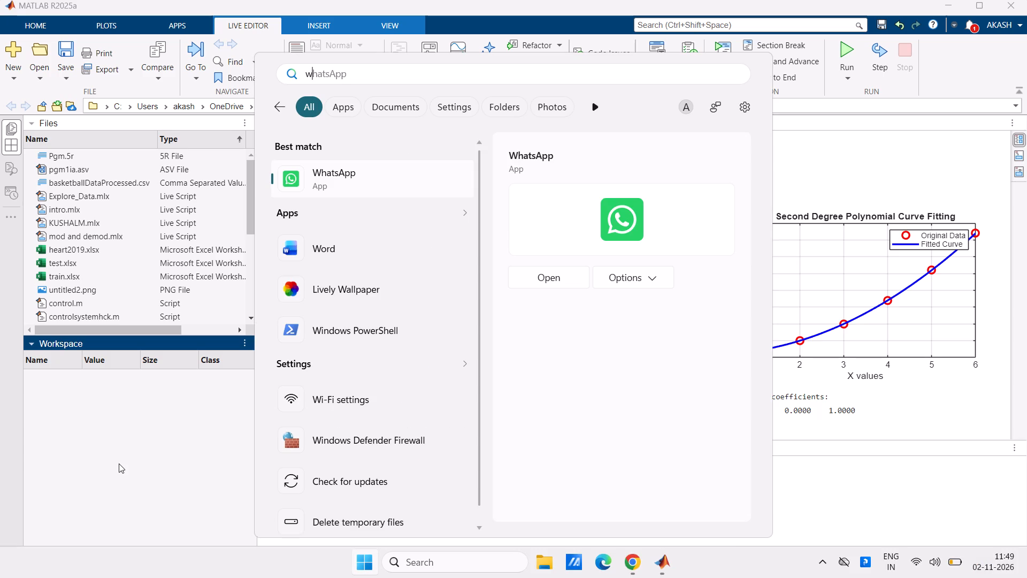
left_click(415, 229)
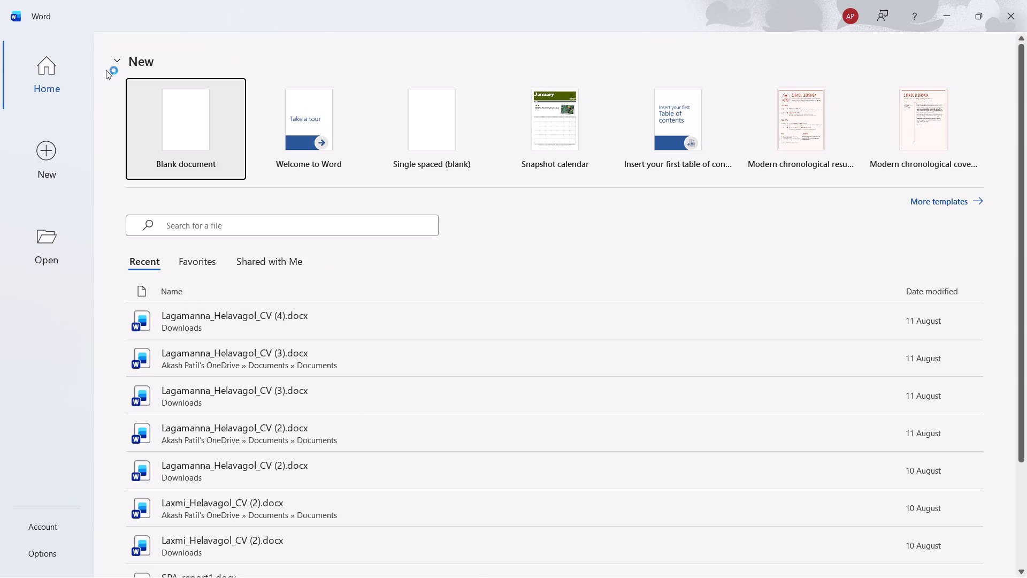
left_click(59, 161)
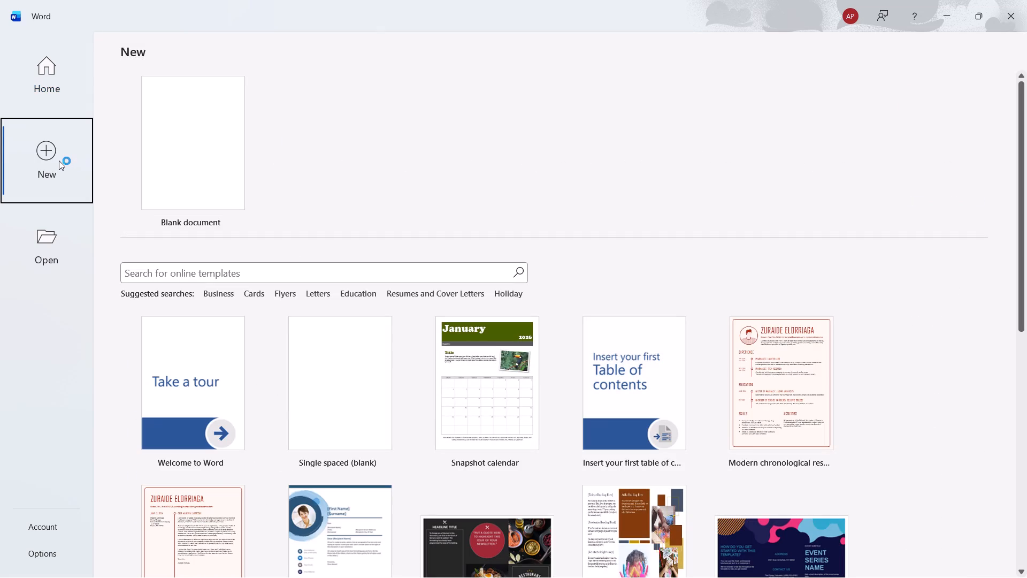
left_click(158, 130)
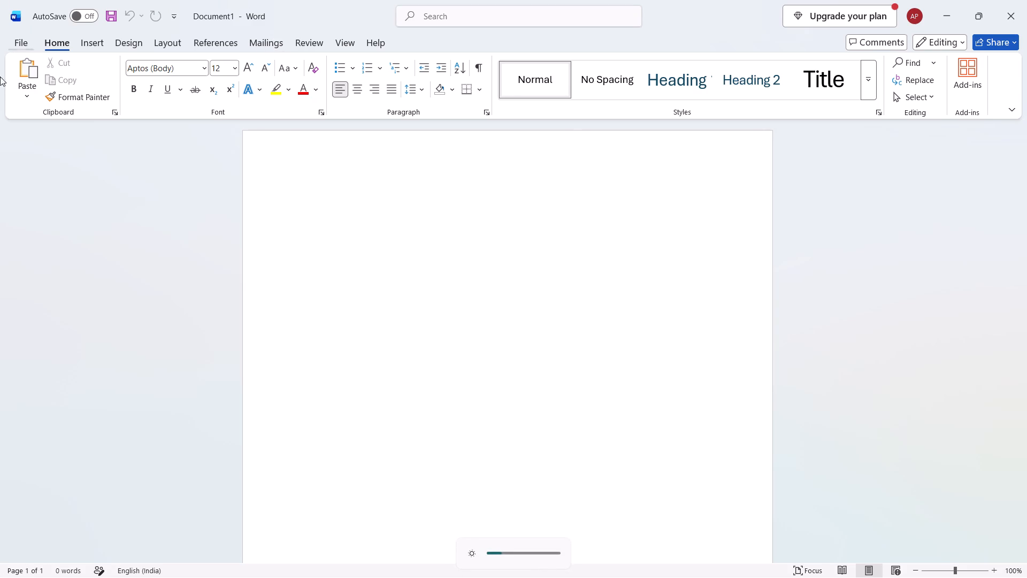
Turn on AutoSave for the blank document, choosing the personal OneDrive as its upload location.
left_click(95, 11)
left_click(519, 248)
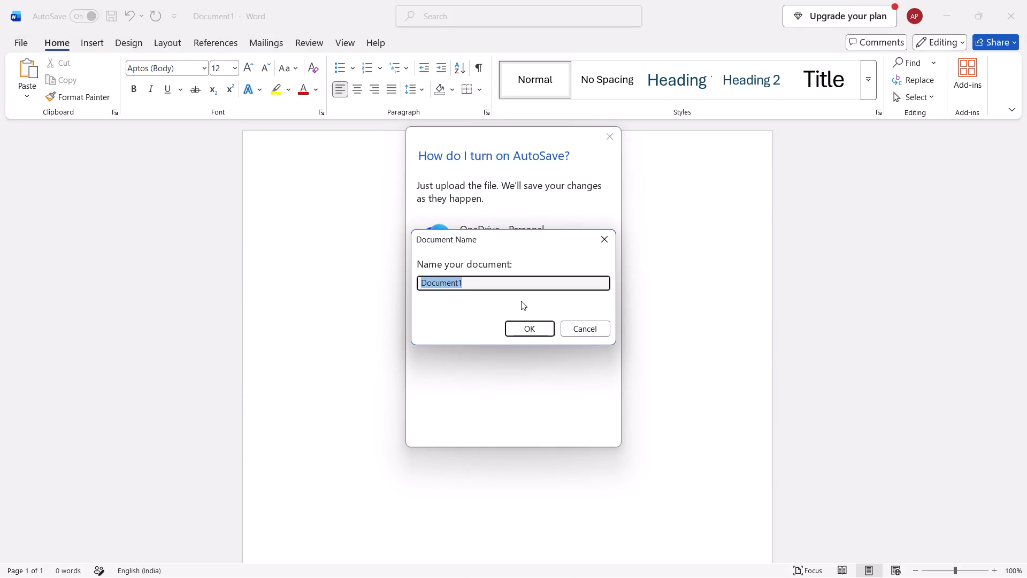
Replace the default document name with one beginning "010_" for the AutoSave upload.
key("BackSpace")
type("Ai")
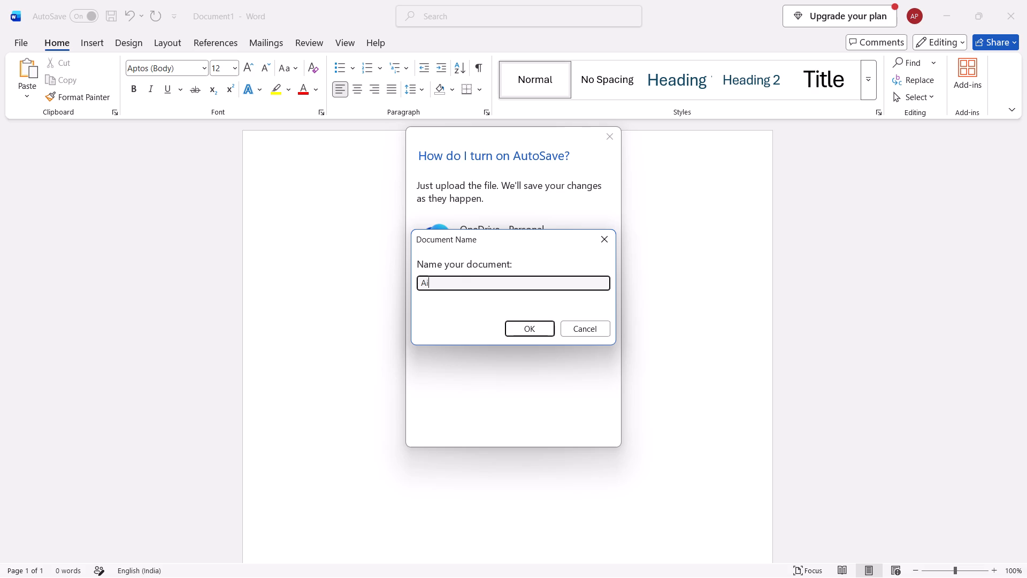
key("BackSpace")
key("BackSpace")
type("010")
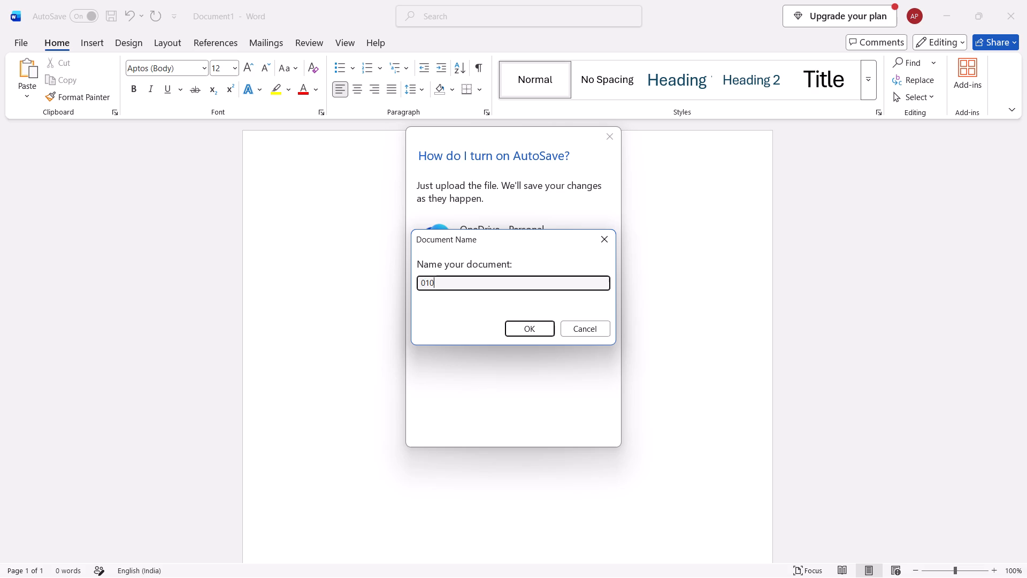
key("shift+underscore")
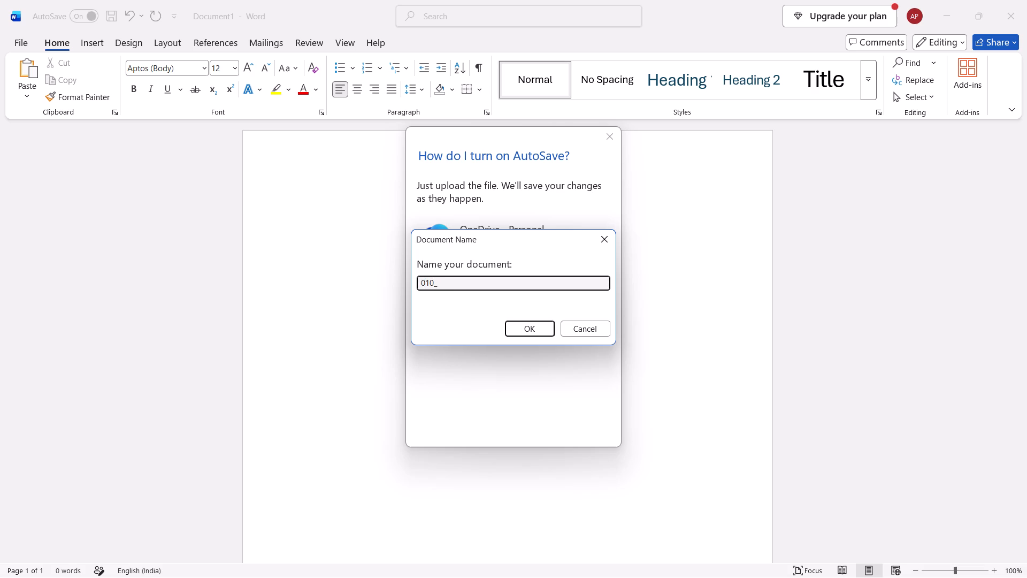
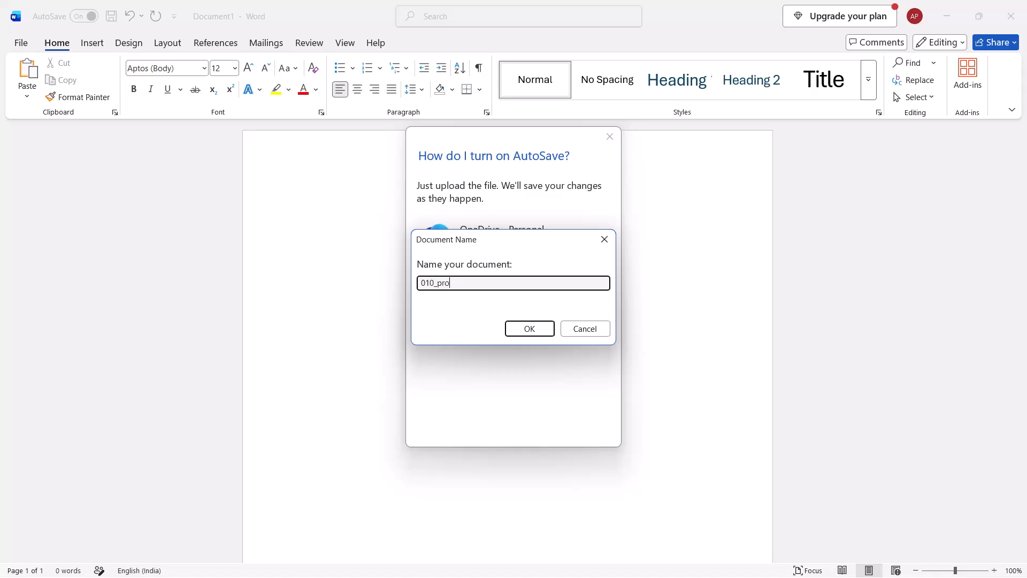
Name the document 010_program11 and confirm the name for the OneDrive upload.
key("BackSpace")
key("BackSpace")
key("BackSpace")
type("progr")
type("am")
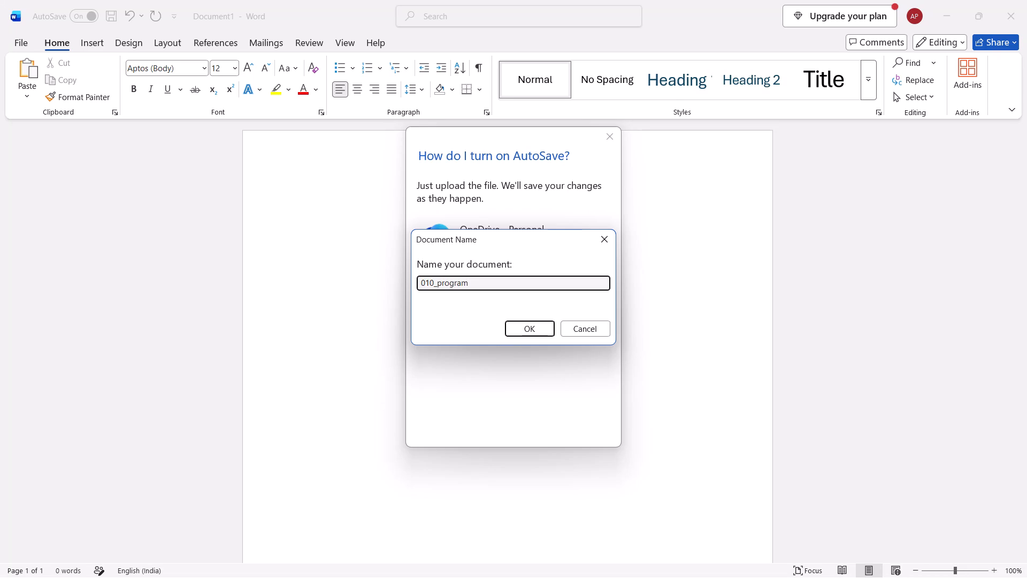
type("11")
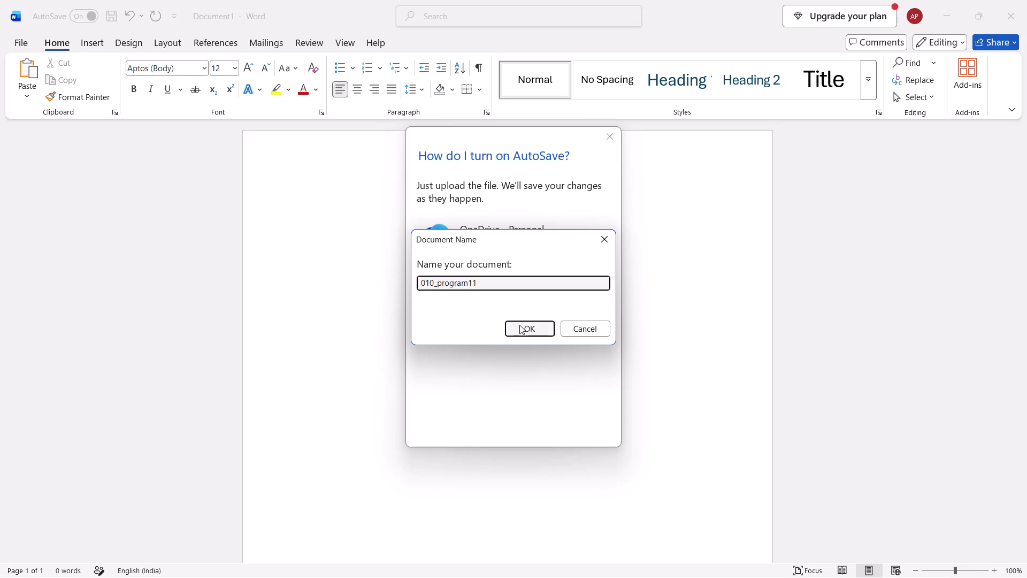
left_click(519, 329)
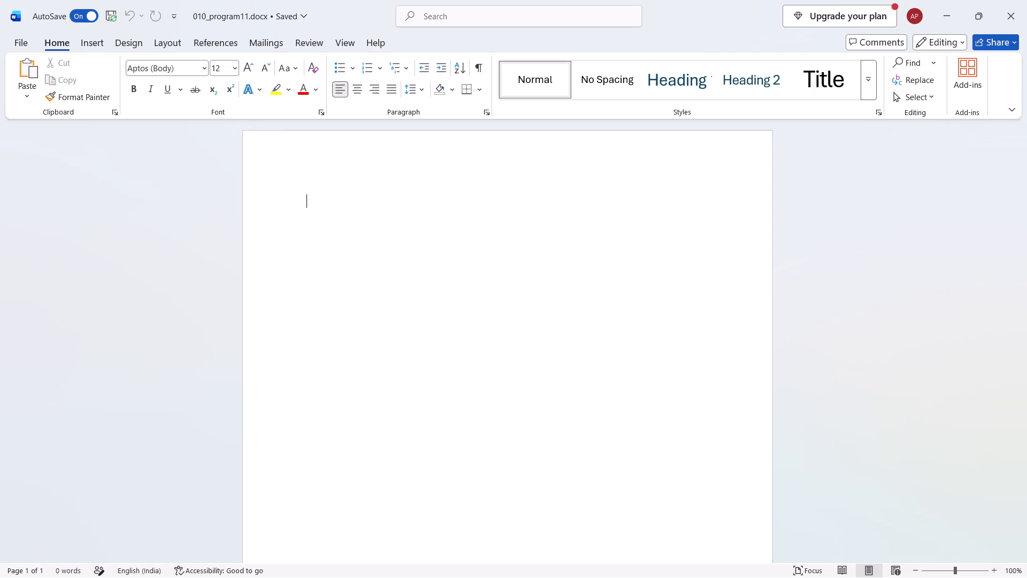
Enter the heading "MATLAB CODE" in capitals at the start of the blank document.
scroll(489, 346, "down", 1)
scroll(489, 346, "up", 1)
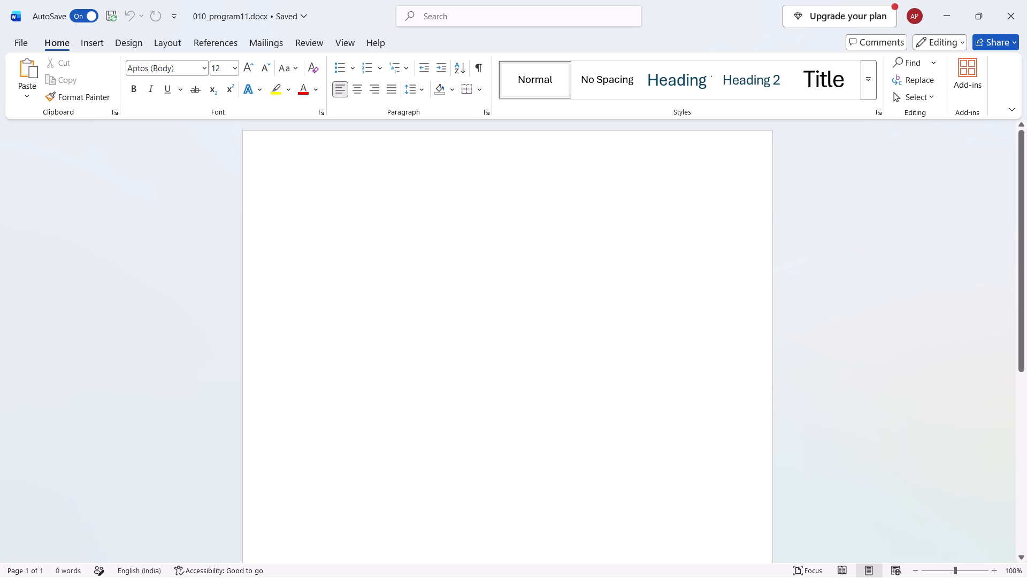
type("MAT")
type("LA")
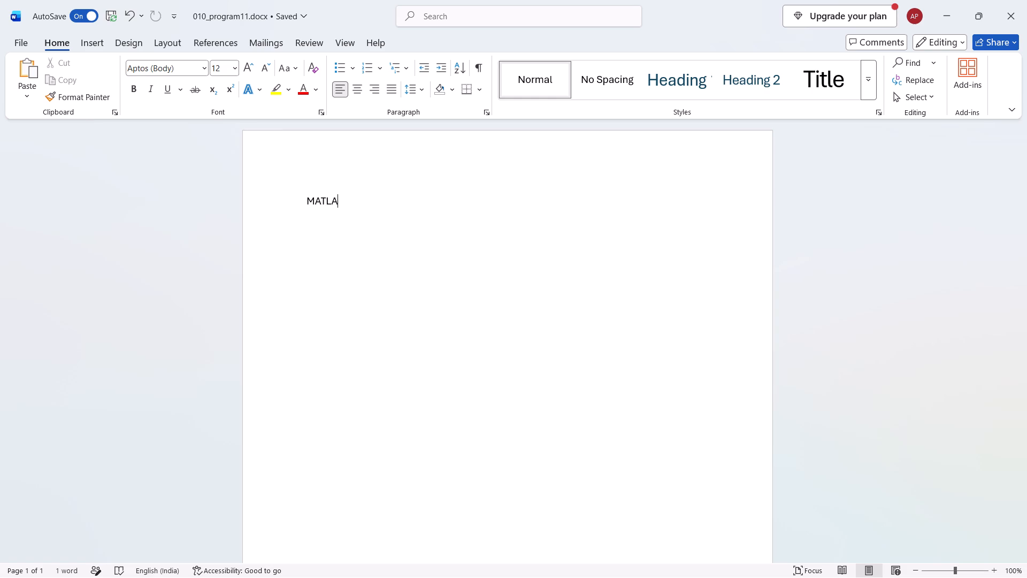
key("b")
key("space")
type("cODE")
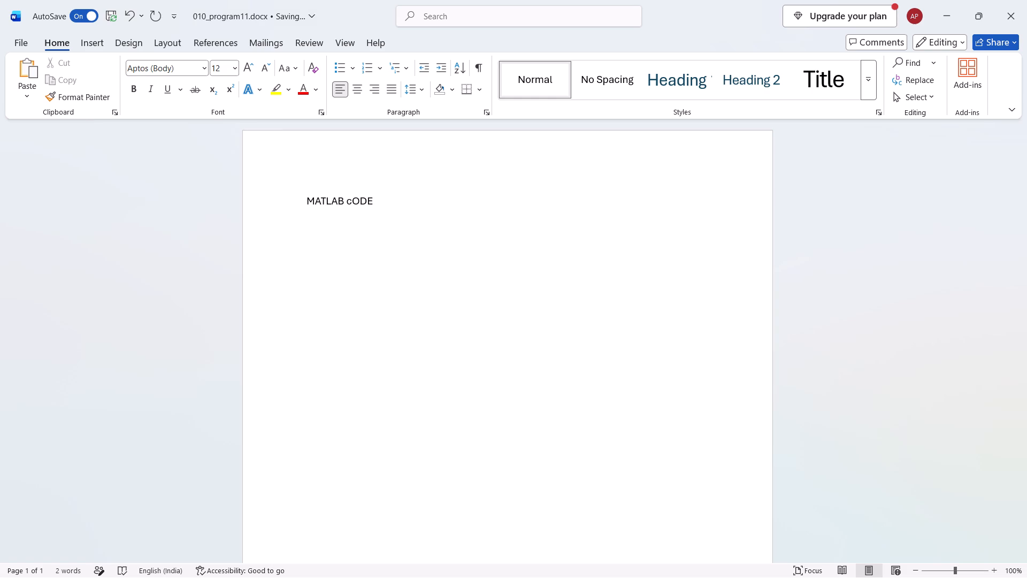
key("BackSpace")
key("BackSpace")
key("BackSpace")
key("BackSpace")
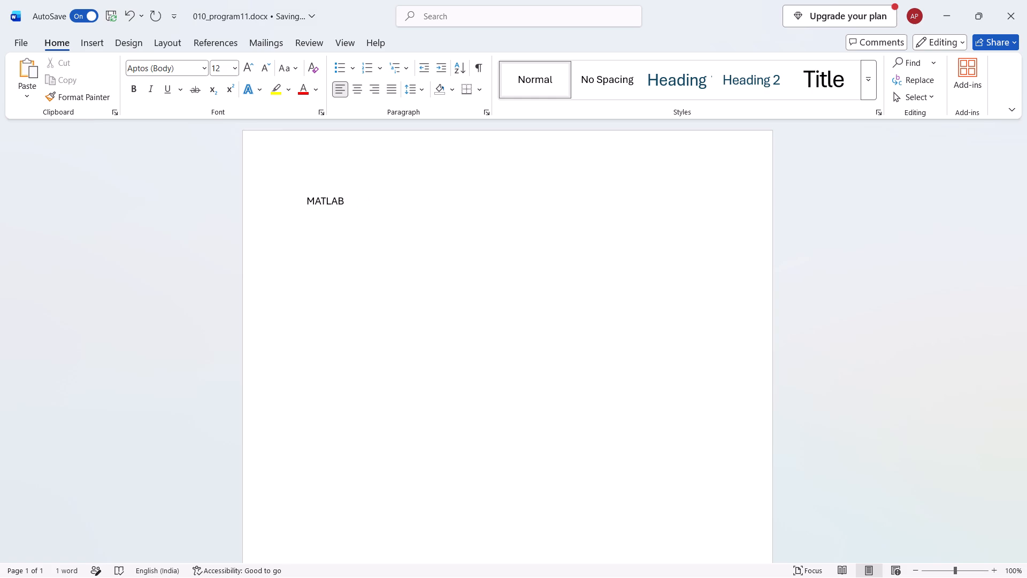
type("CODE")
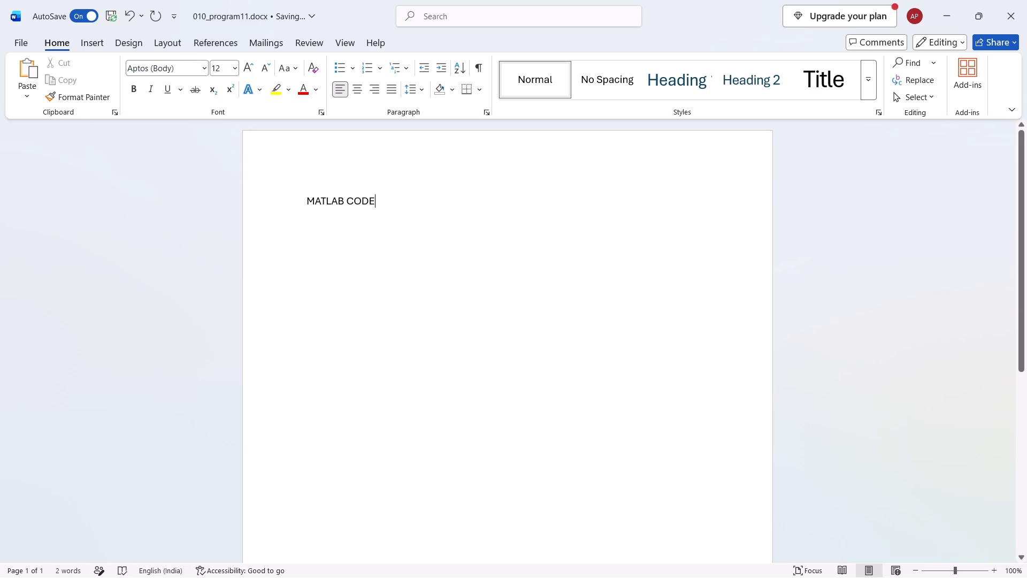
Format the "MATLAB CODE" heading as 18 pt Times New Roman.
left_click_drag(308, 208, 420, 196)
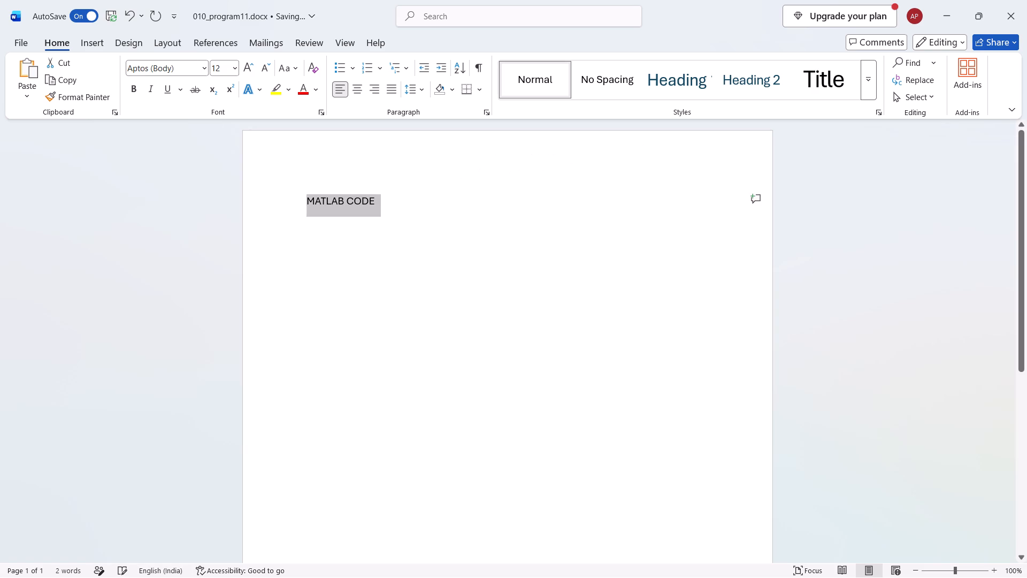
left_click(236, 67)
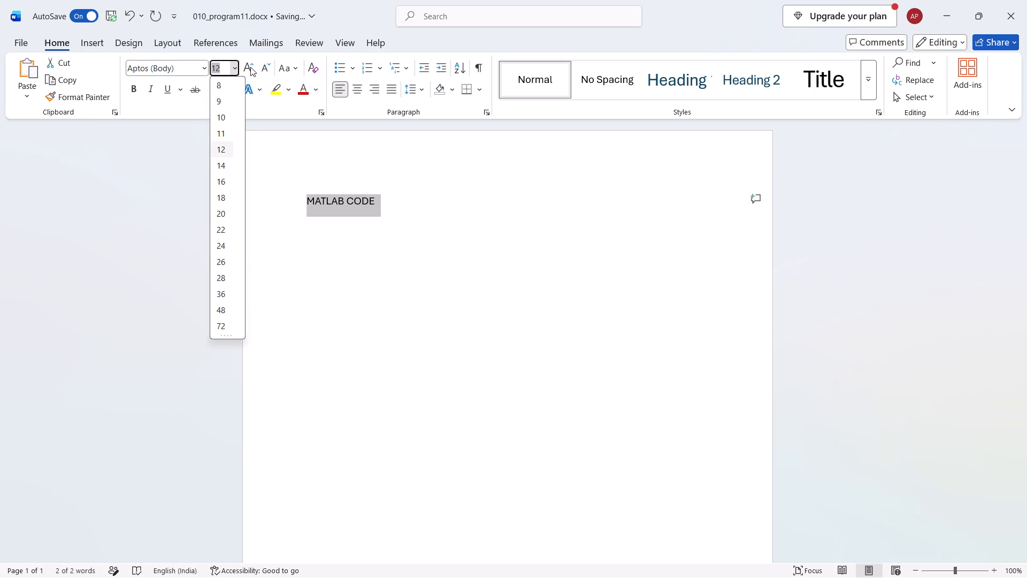
double_click(250, 67)
left_click(250, 67)
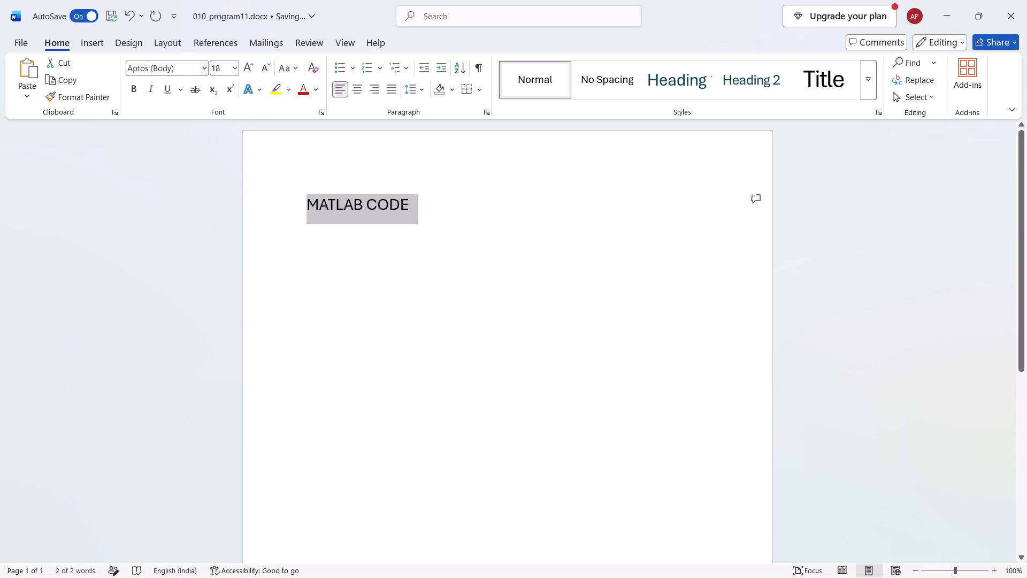
left_click(205, 74)
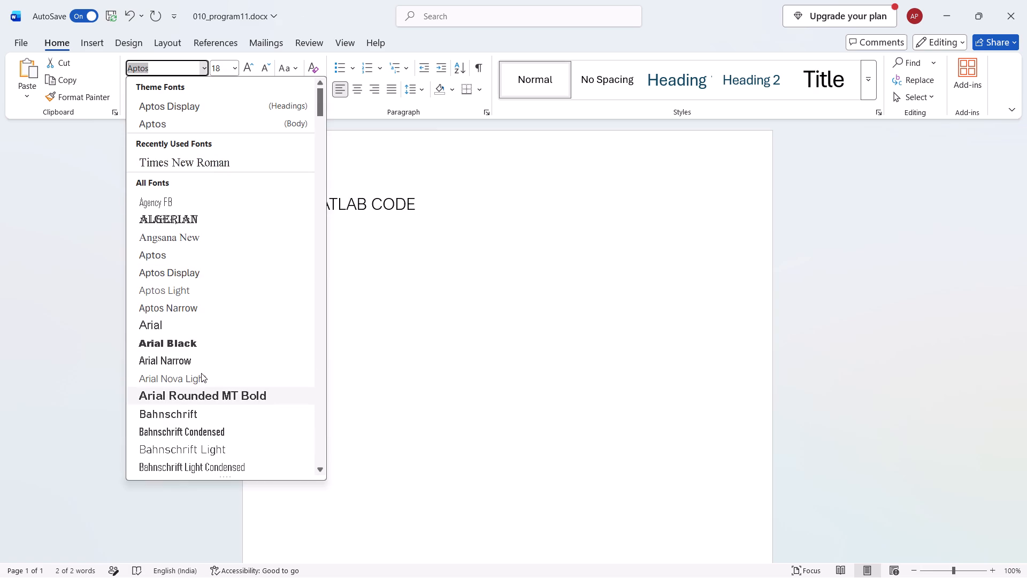
left_click(219, 168)
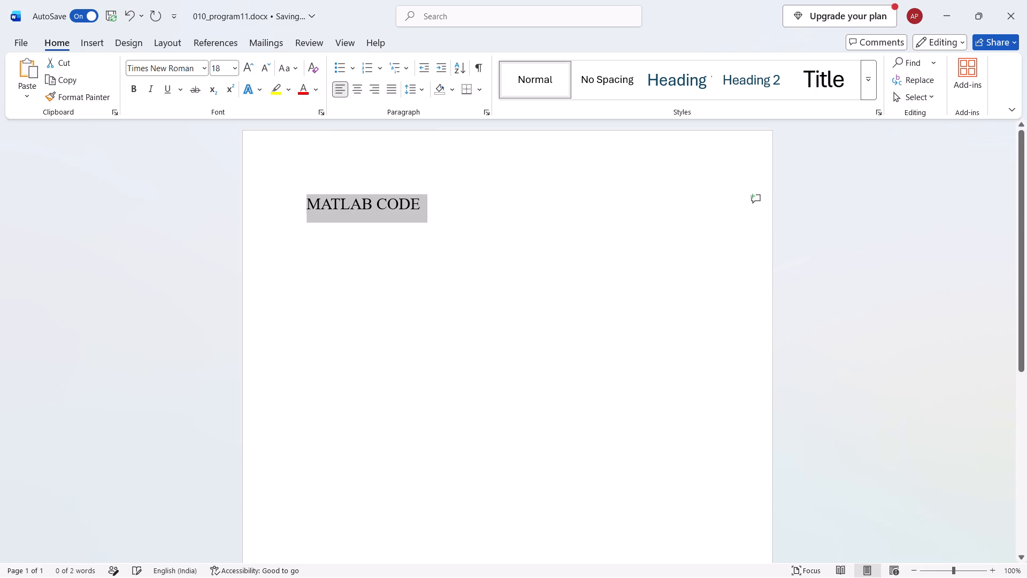
left_click(406, 240)
left_click(443, 215)
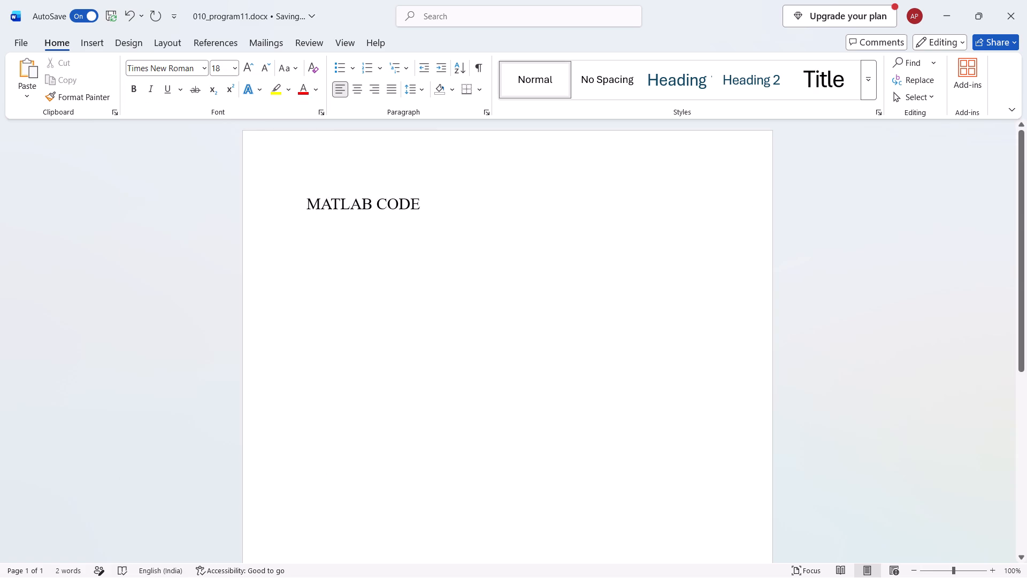
Start a new line directly below the "MATLAB CODE" heading.
left_click(317, 251)
left_click(456, 169)
left_click(301, 227)
left_click(407, 208)
left_click(435, 200)
key("space")
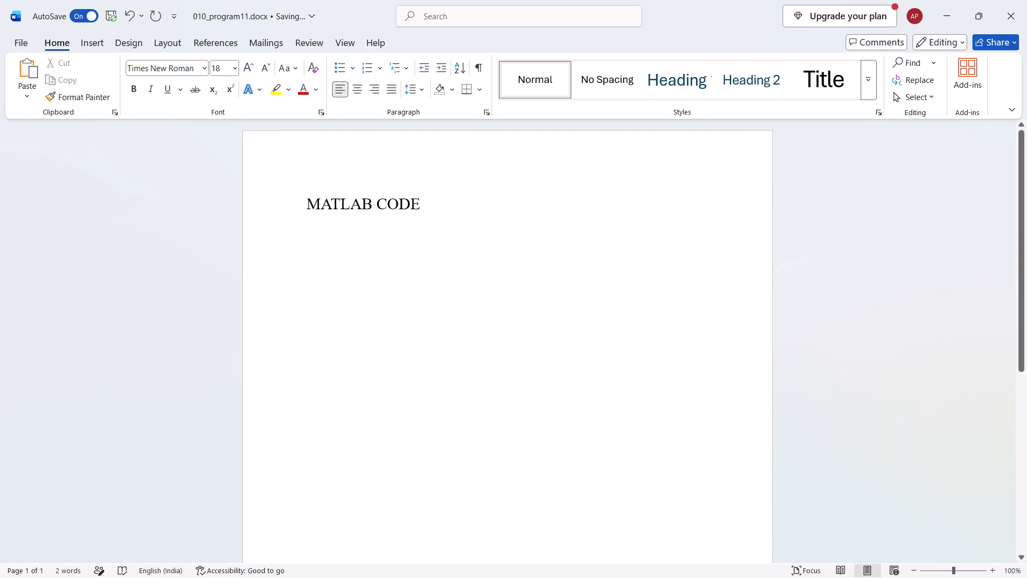
left_click(335, 259)
left_click(421, 197)
key("Return")
Copy the entire curve-fitting script from the MATLAB live editor and paste it below the heading in the Word document.
key("alt+Tab")
scroll(480, 406, "up", 14)
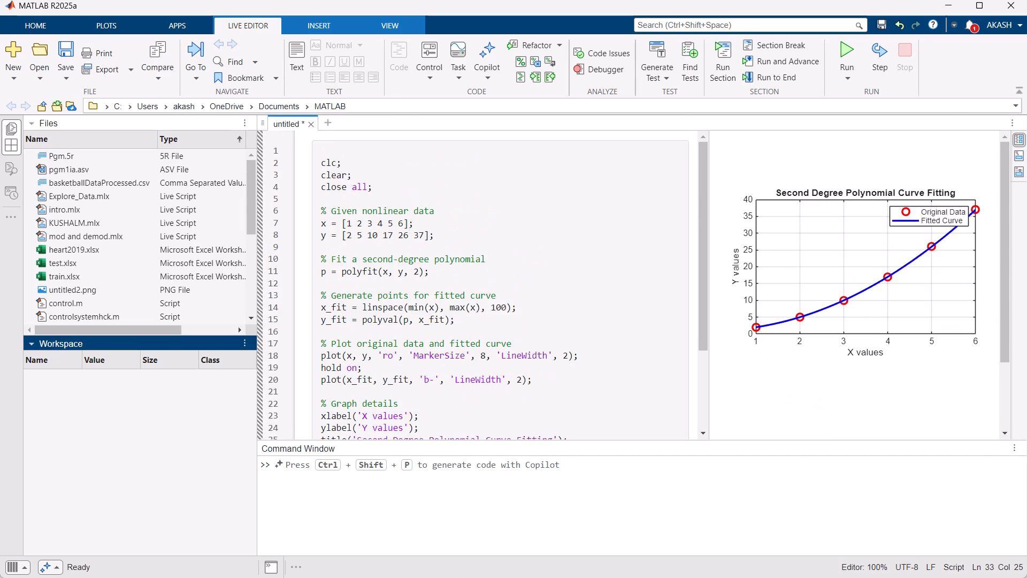
left_click_drag(322, 162, 403, 368)
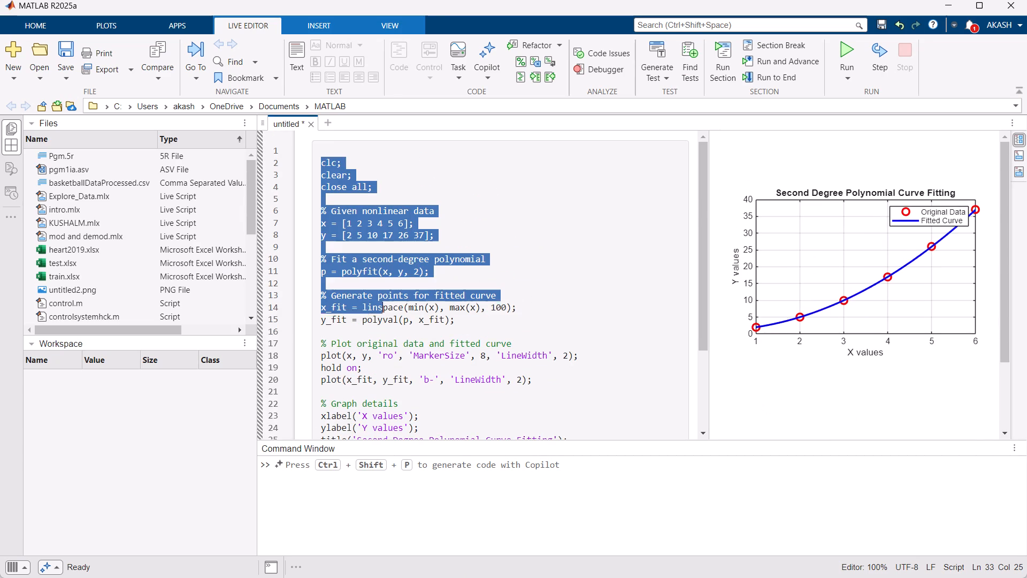
left_click_drag(403, 368, 463, 433)
key("ctrl+c")
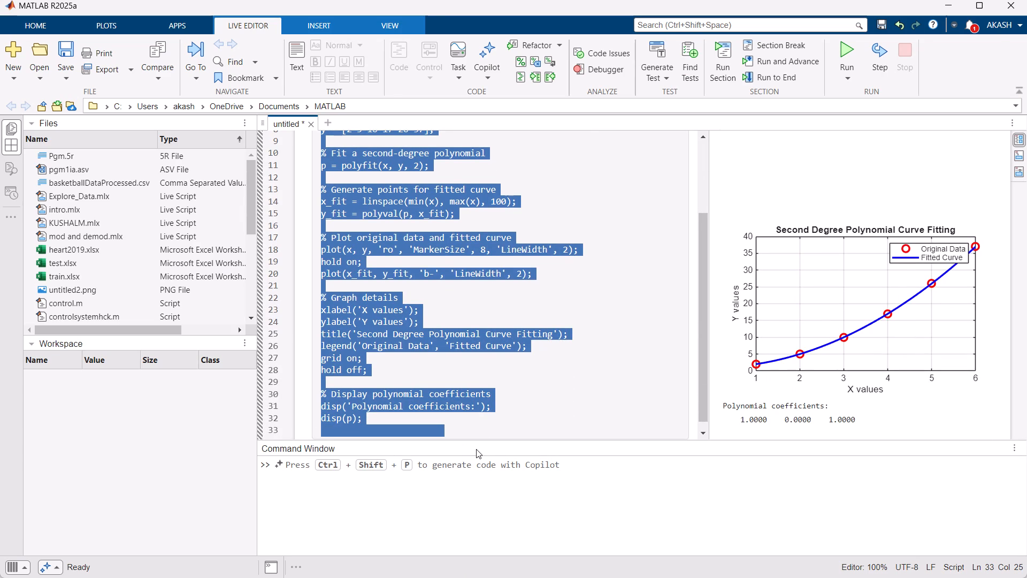
key("ctrl+c")
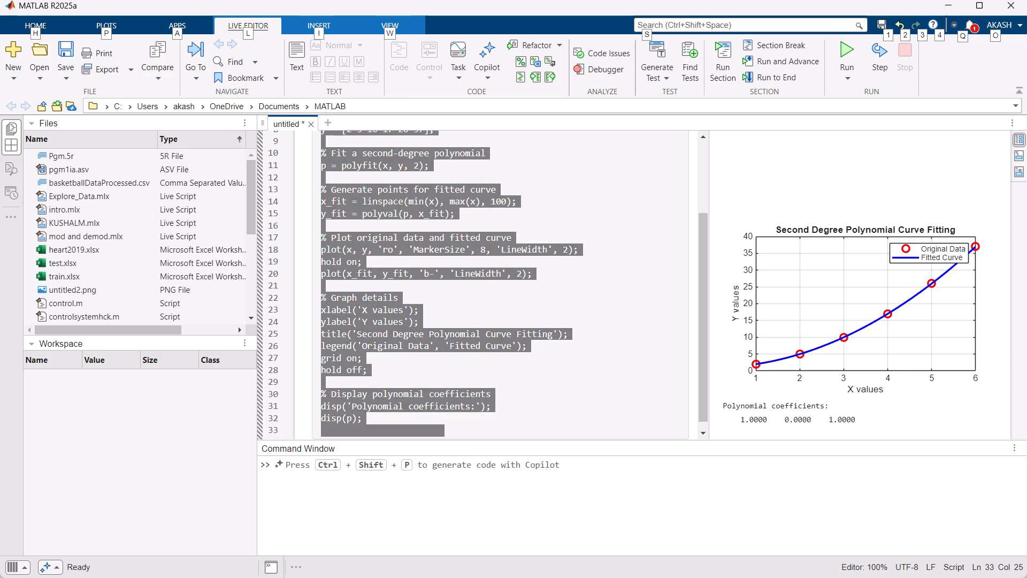
left_click(516, 395)
key("alt+Tab")
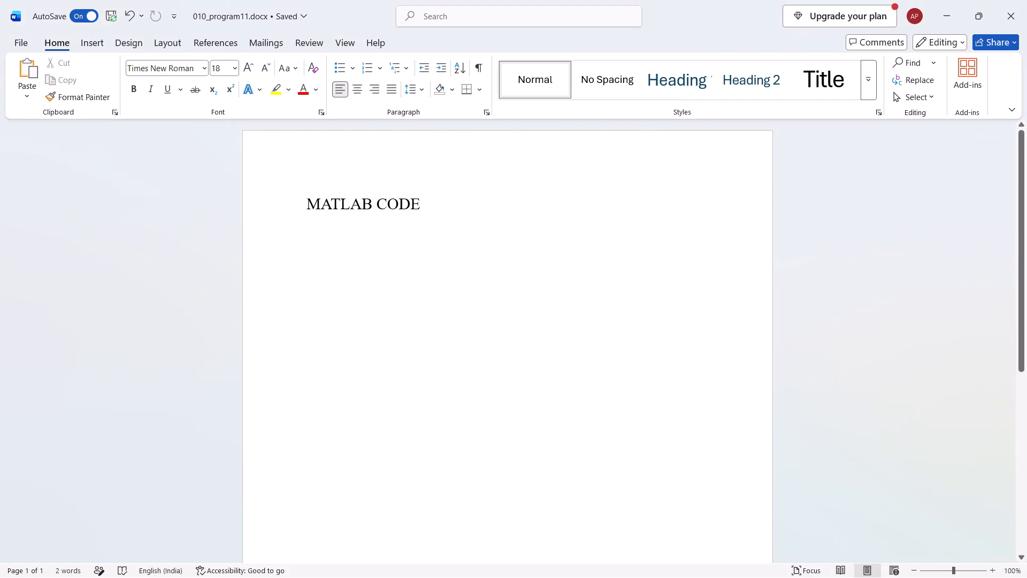
key("ctrl+v")
Reduce the font size of all the pasted code below the heading to 14 pt.
left_click_drag(436, 497, 420, 475)
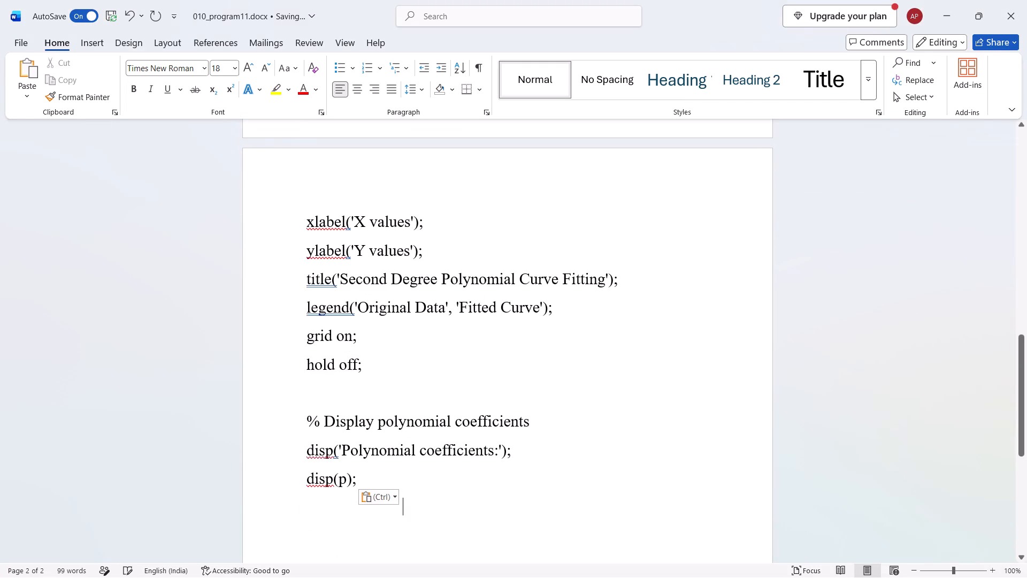
left_click_drag(420, 475, 343, 95)
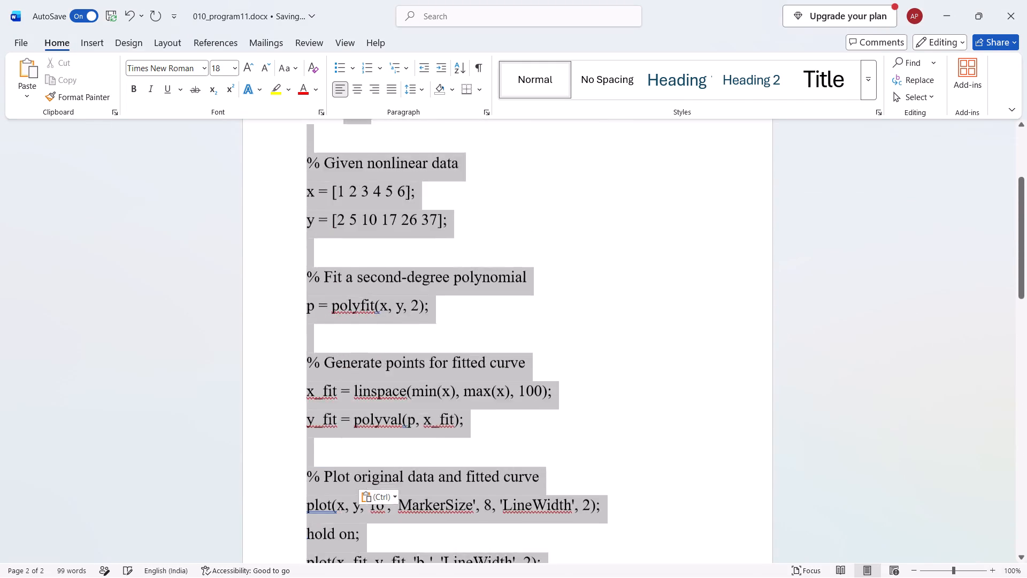
left_click_drag(343, 95, 316, 246)
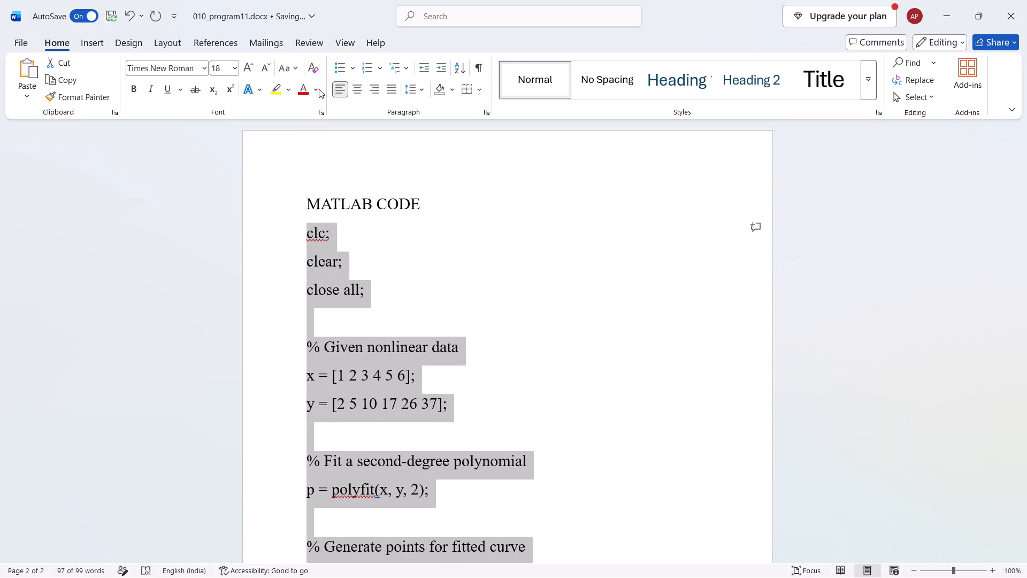
left_click(267, 68)
left_click(267, 68)
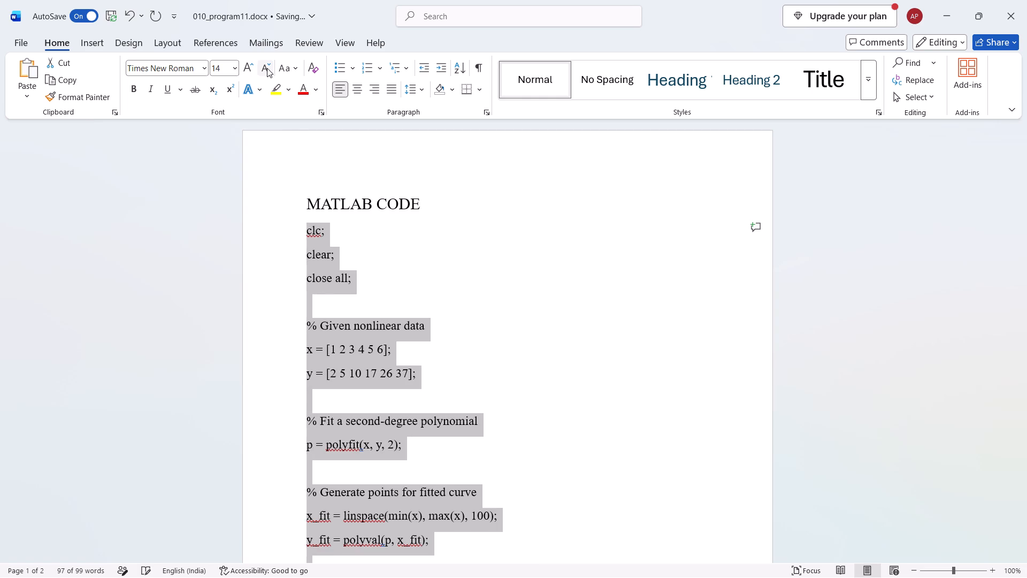
left_click(402, 337)
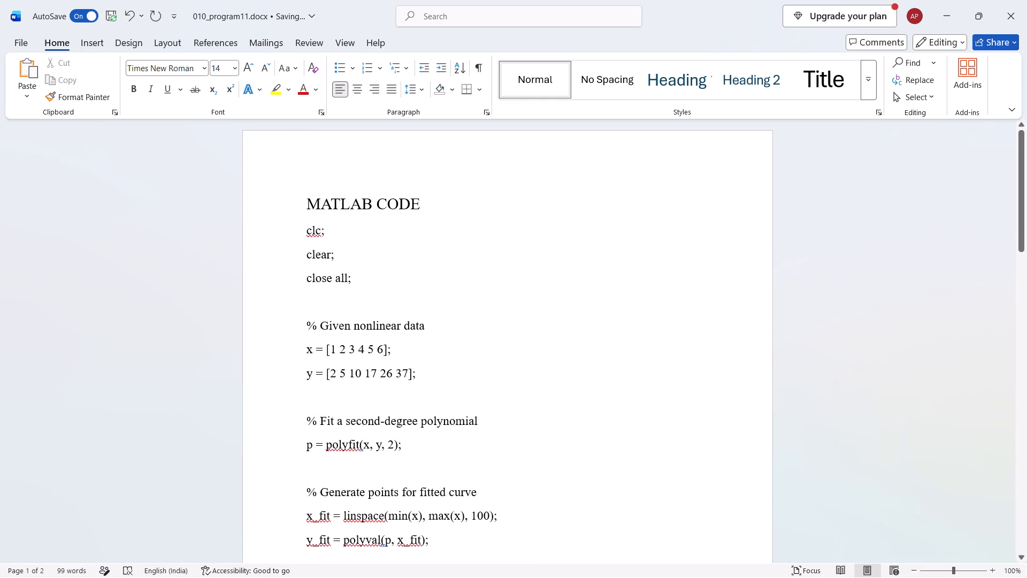
Delete the "% Given nonlinear data" comment and the blank line above it, keeping "close all;" directly above the x data line.
left_click(443, 325)
key("BackSpace")
key("BackSpace")
key("BackSpace")
key("BackSpace")
key("BackSpace")
key("BackSpace")
key("BackSpace")
key("BackSpace")
key("BackSpace")
key("BackSpace")
key("BackSpace")
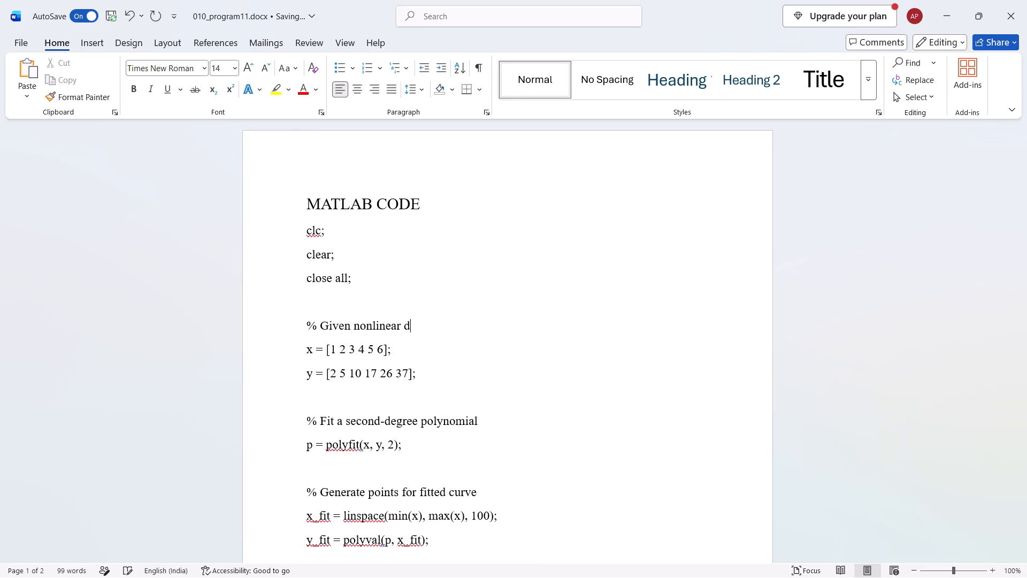
key("BackSpace")
key("BackSpace")
key("BackSpace")
key("BackSpace")
key("BackSpace")
key("BackSpace")
key("BackSpace")
key("BackSpace")
key("BackSpace")
key("BackSpace")
key("BackSpace")
key("BackSpace")
key("BackSpace")
key("BackSpace")
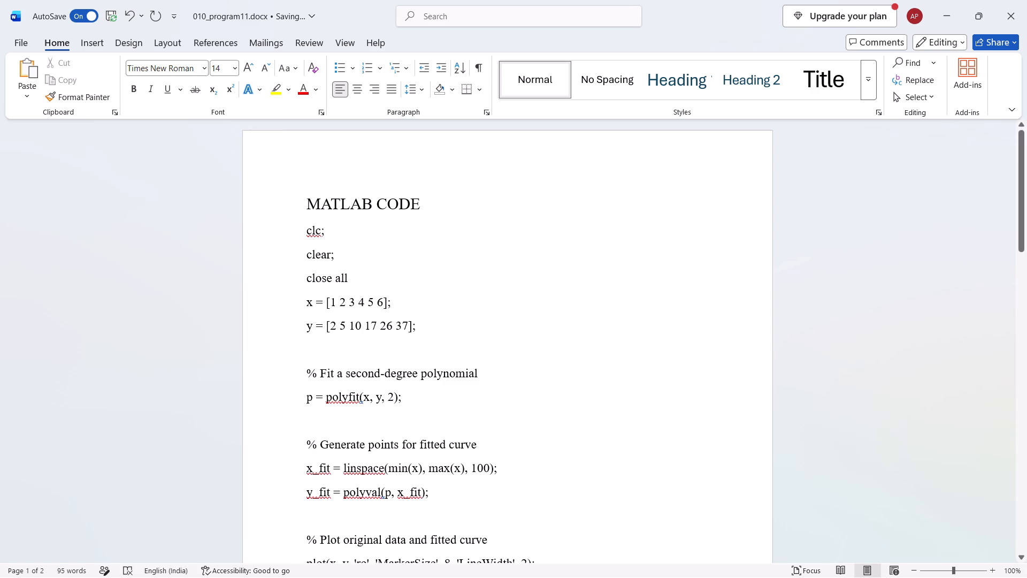
key("semicolon")
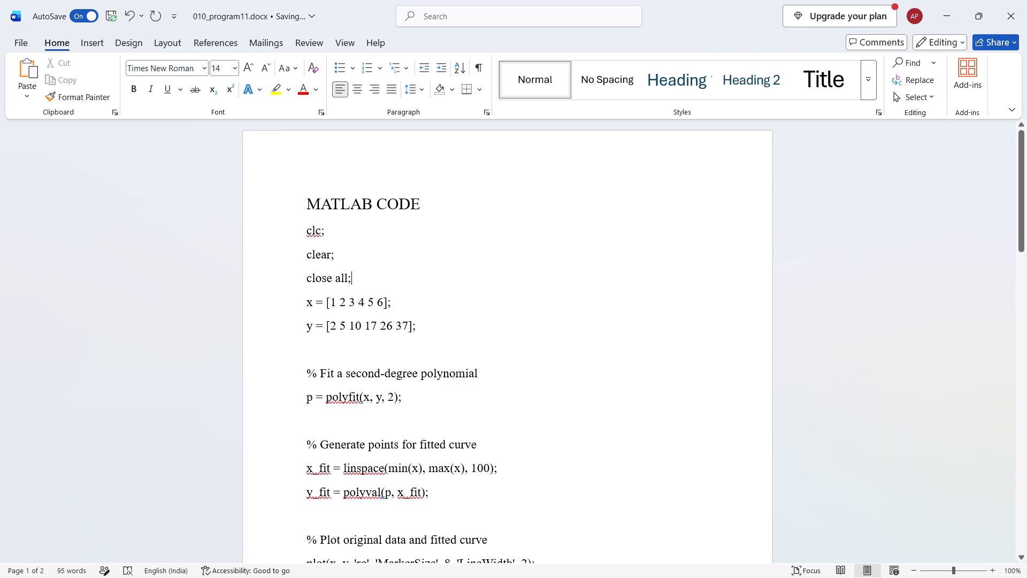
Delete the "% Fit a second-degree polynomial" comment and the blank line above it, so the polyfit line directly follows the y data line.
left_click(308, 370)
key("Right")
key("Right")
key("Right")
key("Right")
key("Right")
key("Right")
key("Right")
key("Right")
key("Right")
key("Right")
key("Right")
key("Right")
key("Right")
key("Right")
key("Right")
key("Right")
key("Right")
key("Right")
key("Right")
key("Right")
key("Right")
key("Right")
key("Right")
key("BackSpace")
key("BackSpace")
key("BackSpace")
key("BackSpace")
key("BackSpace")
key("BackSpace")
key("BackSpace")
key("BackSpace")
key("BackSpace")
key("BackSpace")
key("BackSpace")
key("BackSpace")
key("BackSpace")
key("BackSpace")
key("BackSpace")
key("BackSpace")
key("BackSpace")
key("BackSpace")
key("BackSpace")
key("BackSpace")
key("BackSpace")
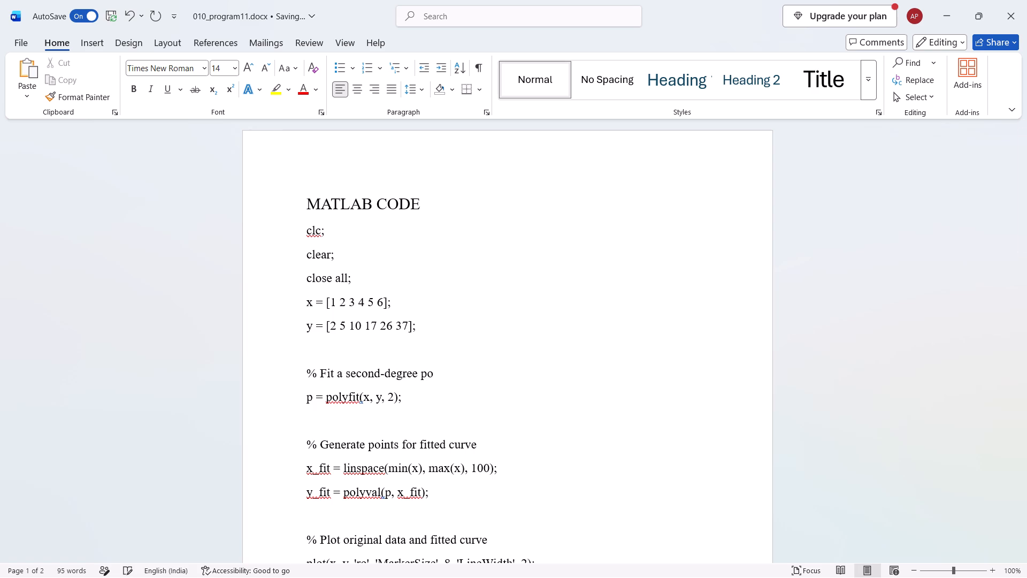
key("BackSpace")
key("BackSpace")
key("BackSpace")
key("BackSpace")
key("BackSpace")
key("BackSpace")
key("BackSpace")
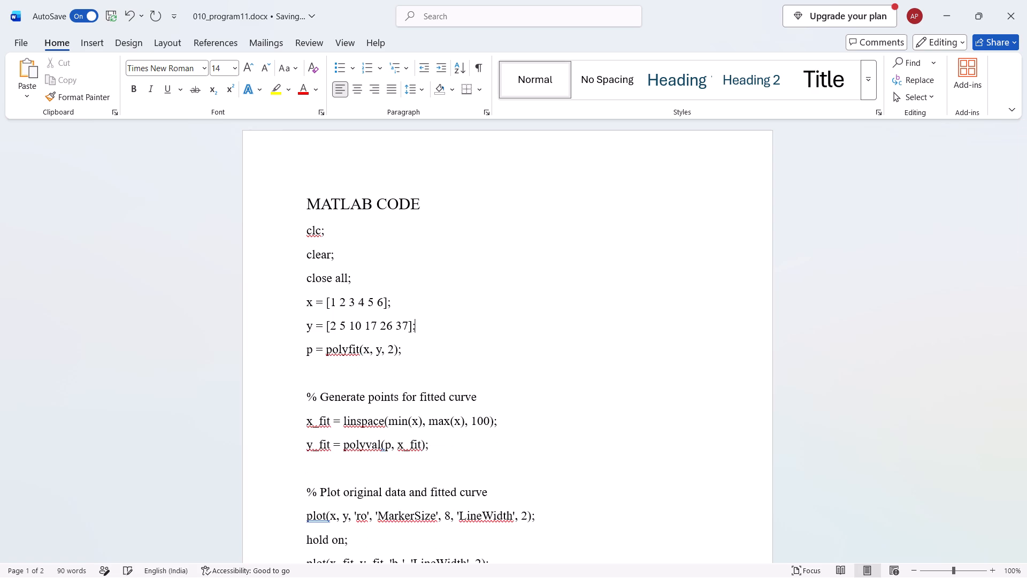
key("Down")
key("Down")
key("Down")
Undo the comment and blank-line deletions and all earlier edits, back to the empty document.
key("ctrl+z")
key("ctrl+z")
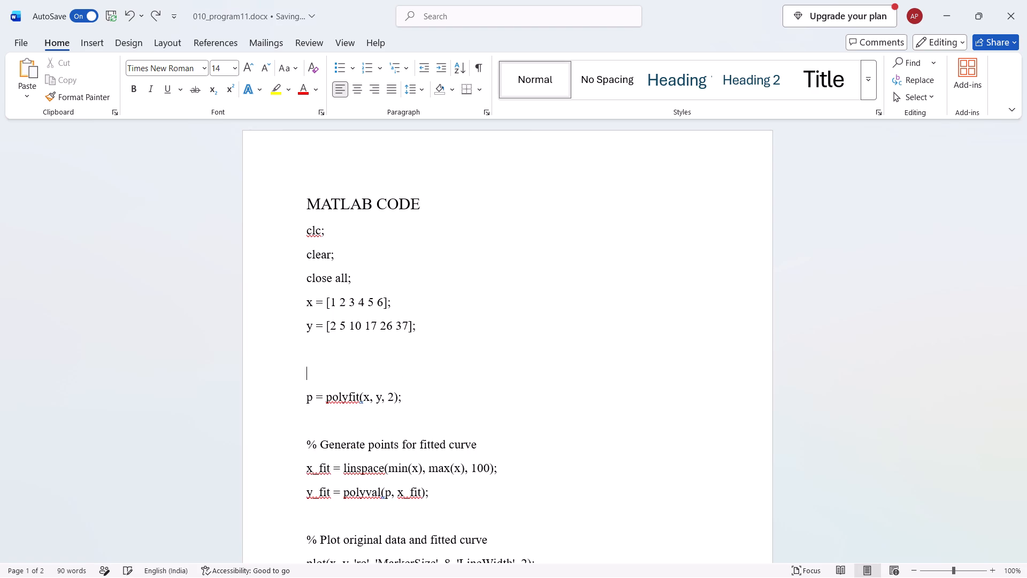
key("ctrl+z")
key("ctrl+z")
key("ctrl+z")
key("ctrl+z")
key("ctrl+z")
key("ctrl+z")
key("ctrl+z")
key("ctrl+z")
key("ctrl+z")
key("ctrl+z")
key("ctrl+z")
key("ctrl+z")
key("ctrl+z")
key("ctrl+z")
key("ctrl+z")
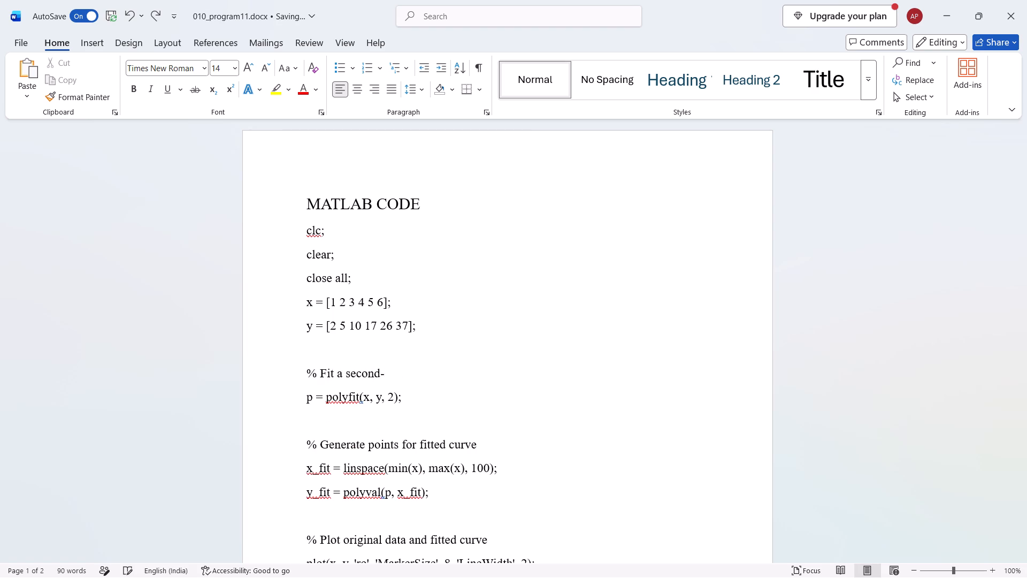
key("ctrl+z")
key("ctrl+z")
key("ctrl+z")
key("ctrl+z")
key("ctrl+z")
key("ctrl+z")
key("ctrl+z")
key("ctrl+z")
key("ctrl+z")
key("ctrl+z")
key("ctrl+z")
key("ctrl+z")
key("ctrl+z")
key("ctrl+z")
key("ctrl+z")
key("ctrl+z")
key("ctrl+z")
key("ctrl+z")
key("ctrl+z")
key("ctrl+z")
key("ctrl+z")
key("ctrl+z")
key("ctrl+z")
key("ctrl+z")
key("ctrl+z")
key("ctrl+z")
key("ctrl+z")
key("ctrl+z")
key("ctrl+z")
key("ctrl+z")
key("ctrl+z")
key("ctrl+z")
key("ctrl+z")
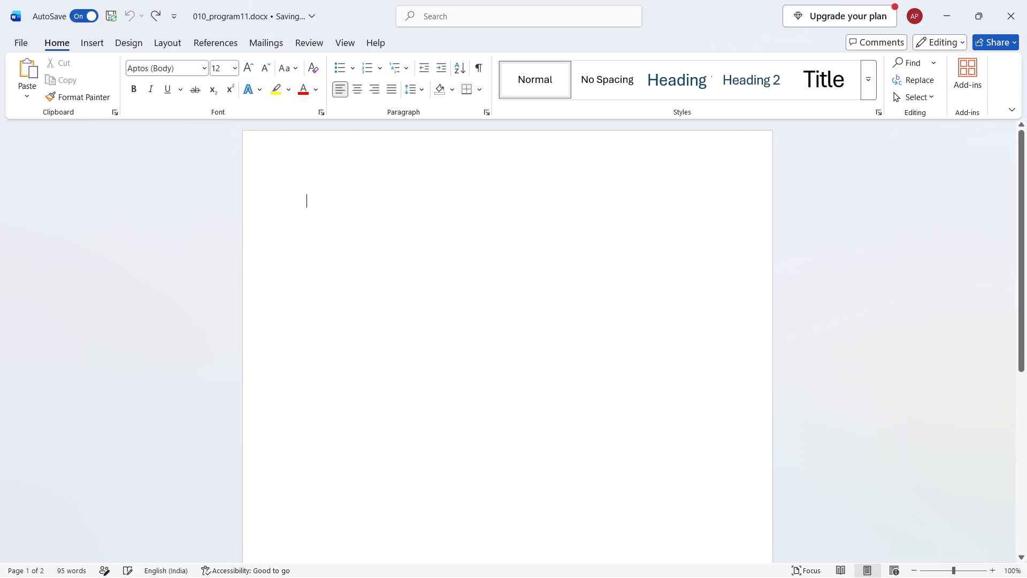
Redo the edits to bring back the heading and full pasted code with its comments, leaving the code's font size at 16 pt.
key("ctrl+y")
key("ctrl+y")
key("ctrl+y")
key("ctrl+y")
key("ctrl+y")
key("ctrl+y")
key("ctrl+y")
key("ctrl+y")
key("ctrl+y")
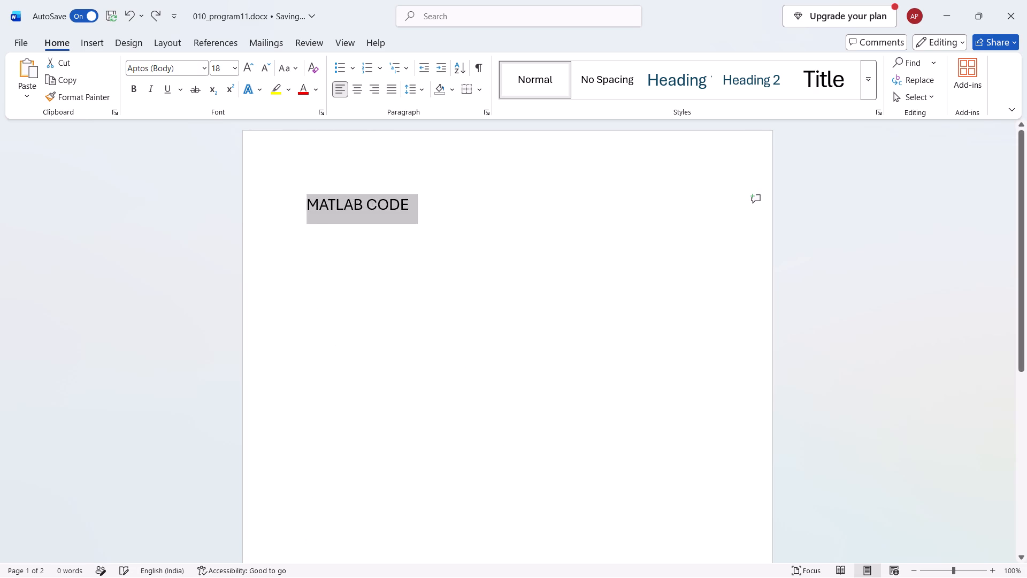
key("ctrl+y")
key("ctrl+y")
key("ctrl+y")
key("ctrl+y")
key("ctrl+y")
key("ctrl+y")
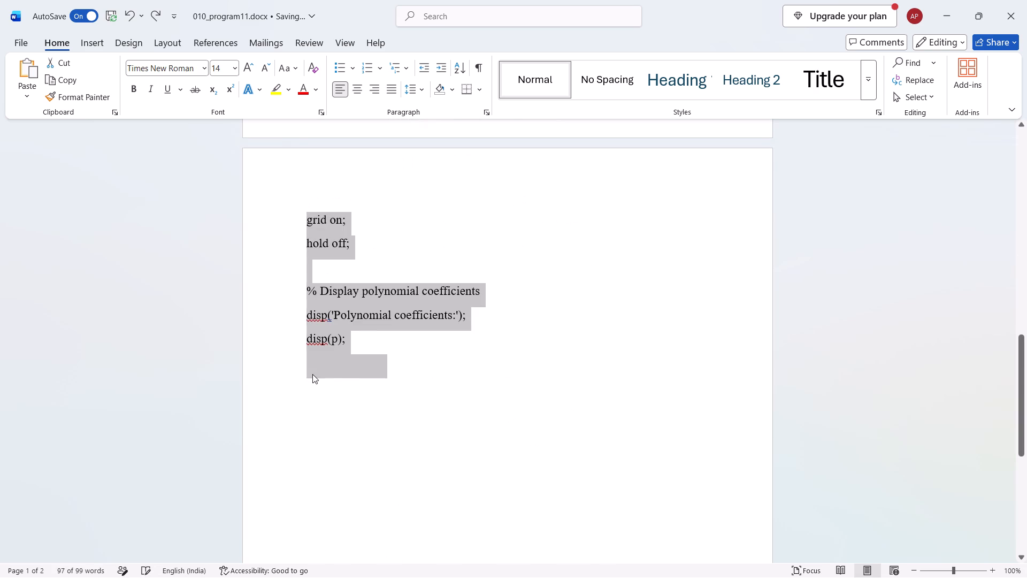
key("ctrl+z")
left_click(435, 396)
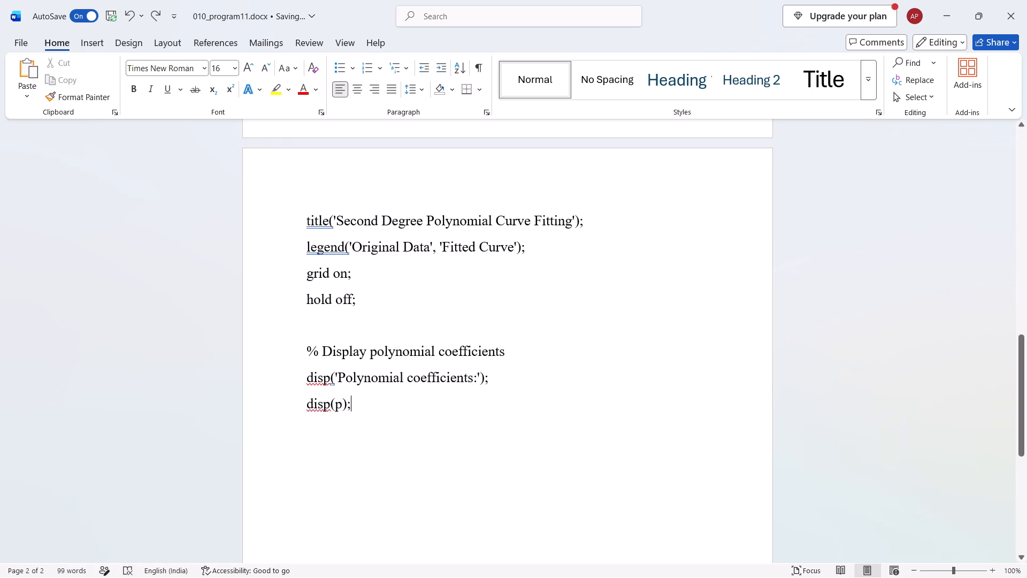
Reduce the font size of all the code below the "MATLAB CODE" heading to 14 pt.
left_click_drag(348, 410, 291, 87)
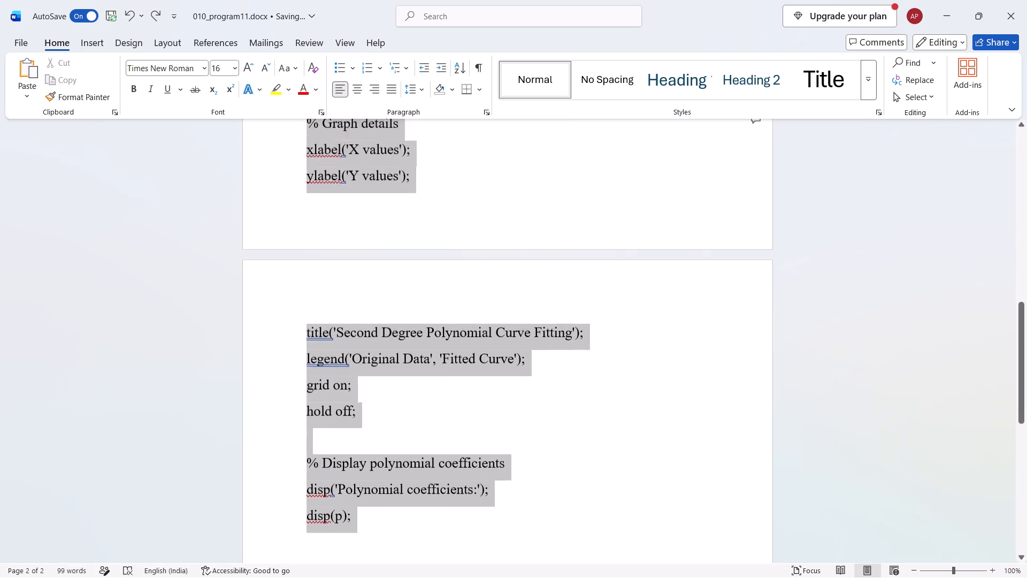
left_click_drag(291, 87, 293, 230)
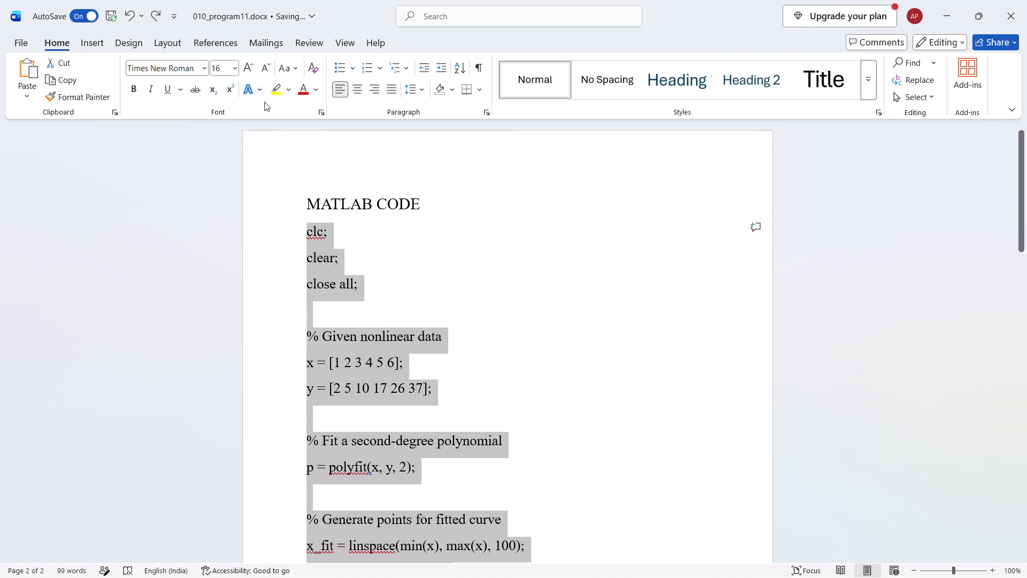
left_click(264, 70)
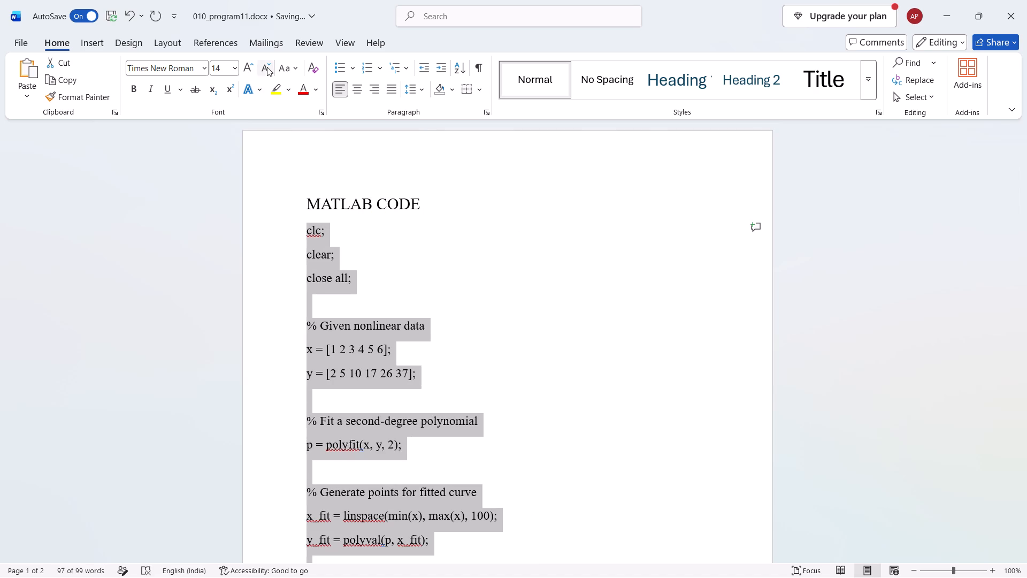
left_click(550, 386)
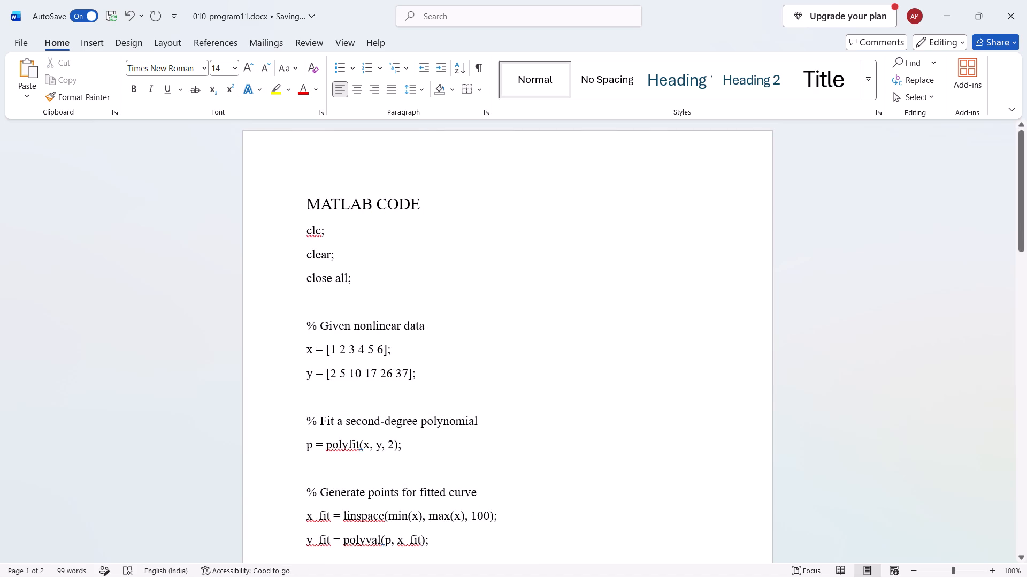
Make the "MATLAB CODE" heading bold and underlined.
left_click_drag(306, 201, 457, 187)
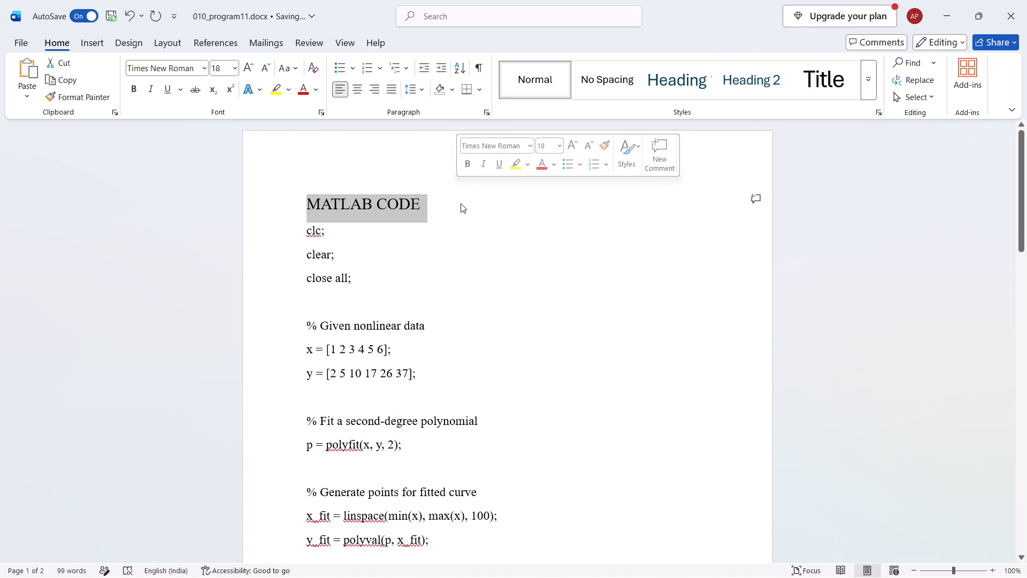
left_click(461, 203)
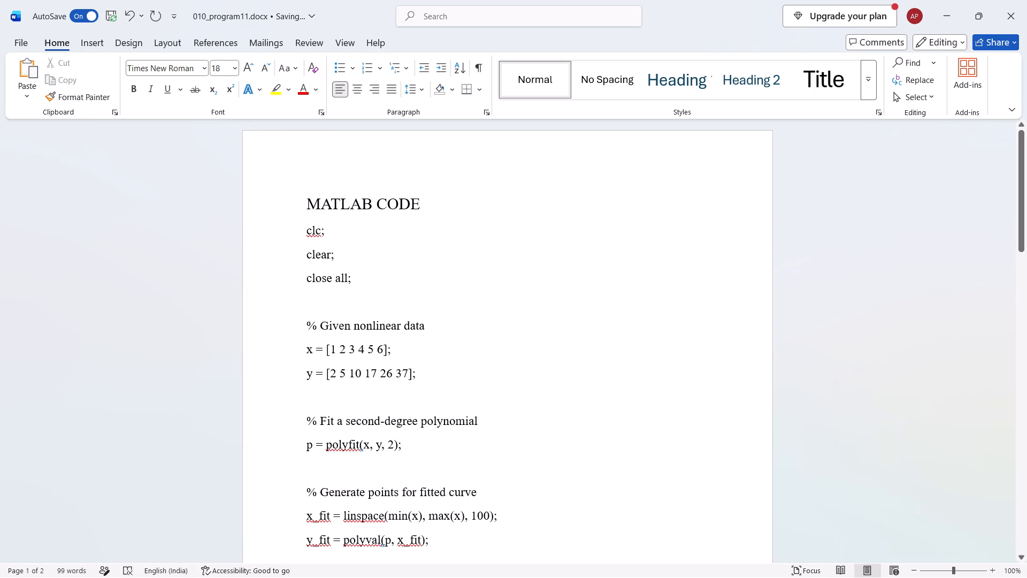
left_click_drag(306, 203, 446, 195)
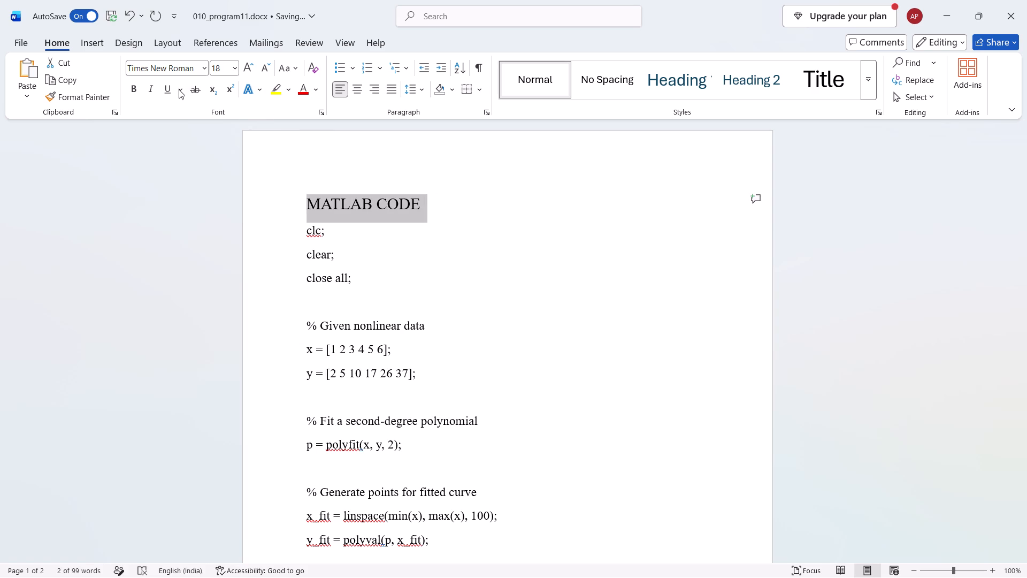
left_click(175, 92)
left_click(134, 96)
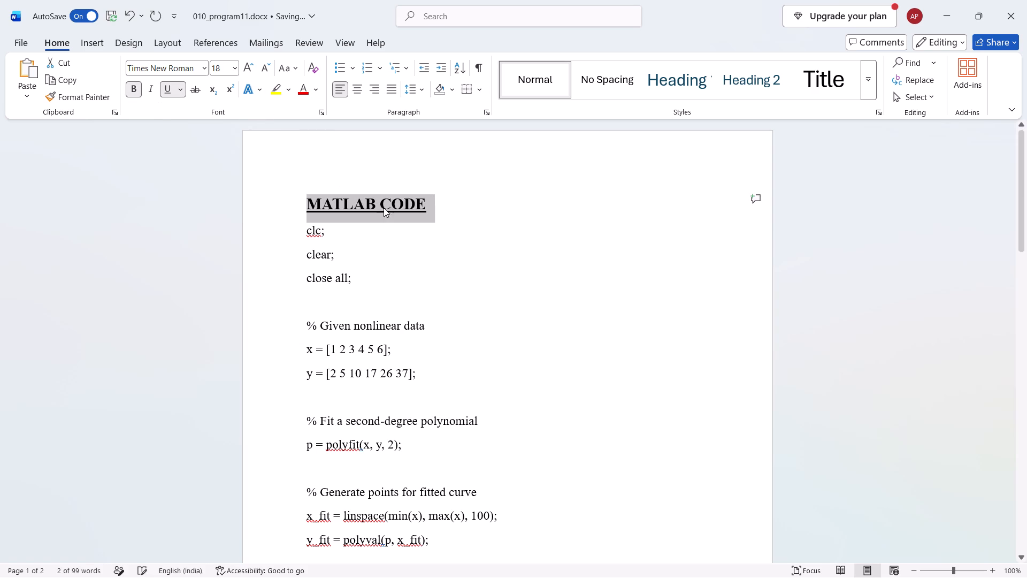
left_click(428, 224)
Look over the formatted code listing across both pages of the document.
scroll(335, 341, "down", 2)
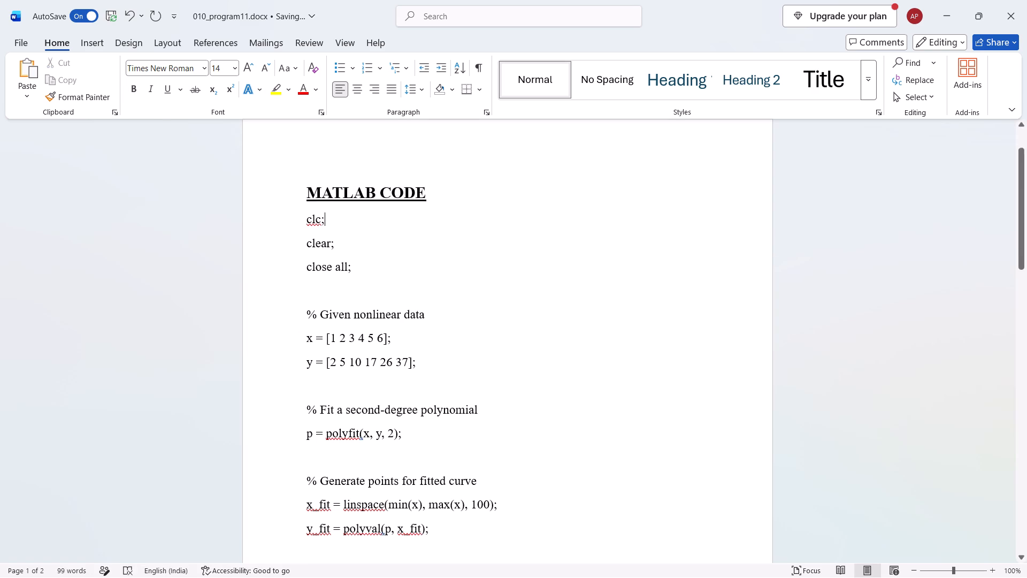
scroll(335, 341, "down", 18)
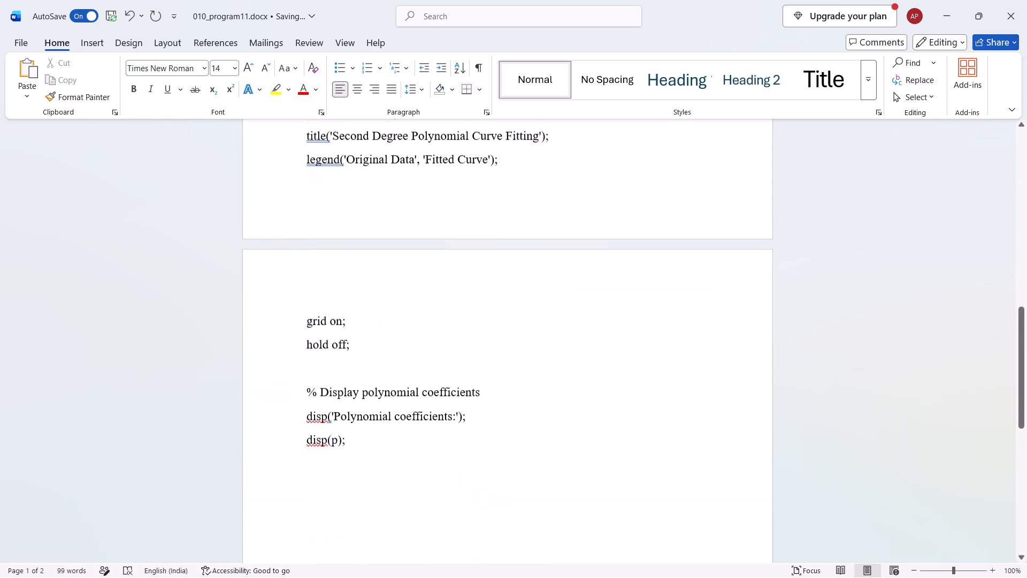
scroll(319, 367, "up", 8)
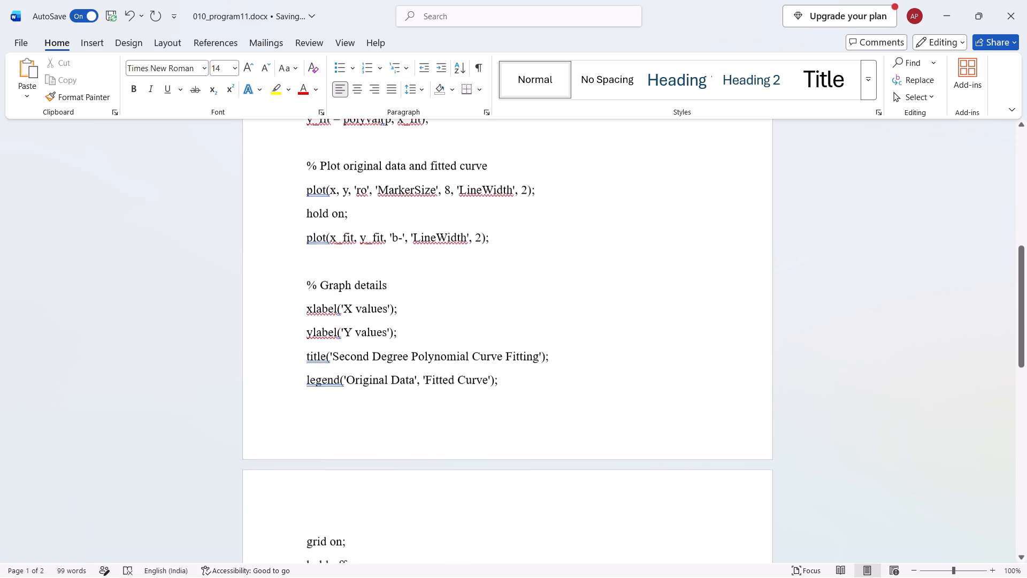
scroll(319, 367, "up", 19)
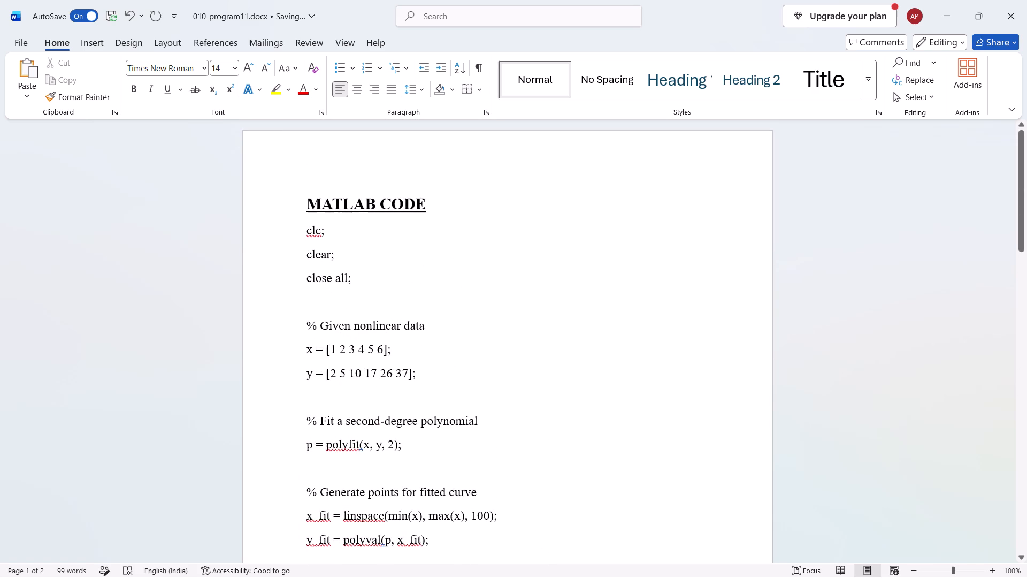
Add two empty lines below "disp(p);" at the end of the code.
scroll(433, 409, "down", 2)
scroll(444, 413, "down", 19)
left_click(471, 415)
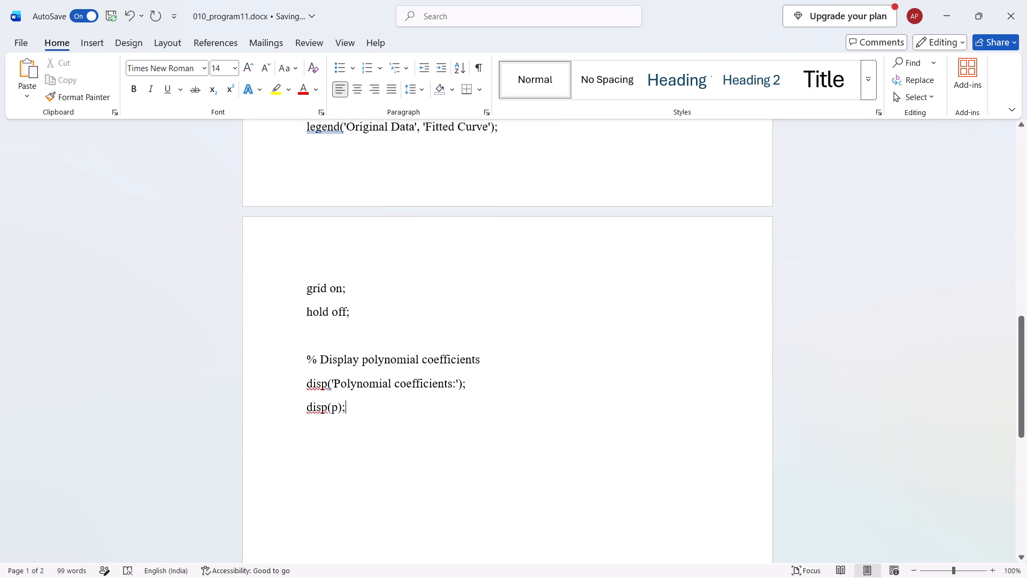
key("Return")
key("Return")
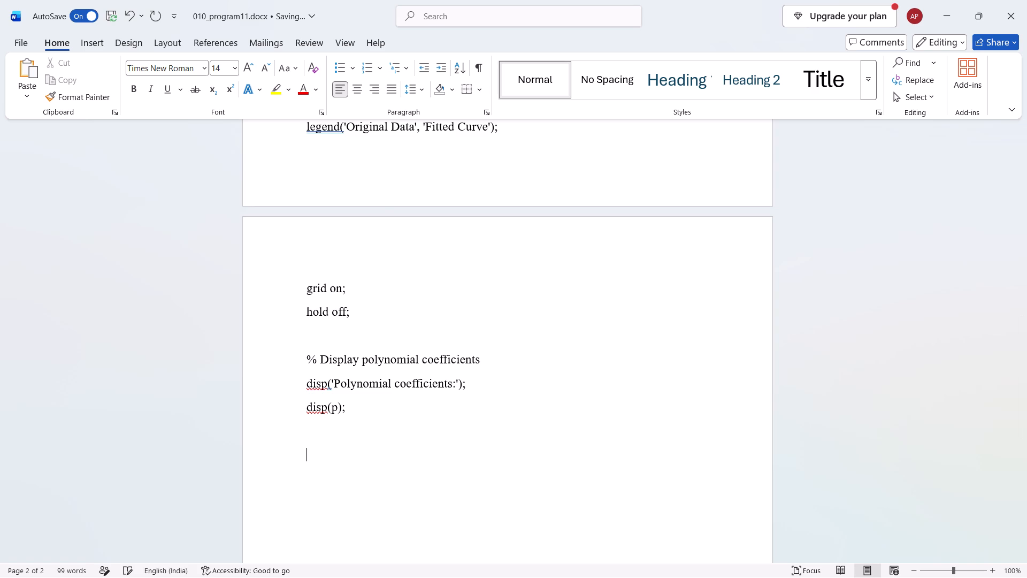
key("alt+Tab")
key("alt+Tab")
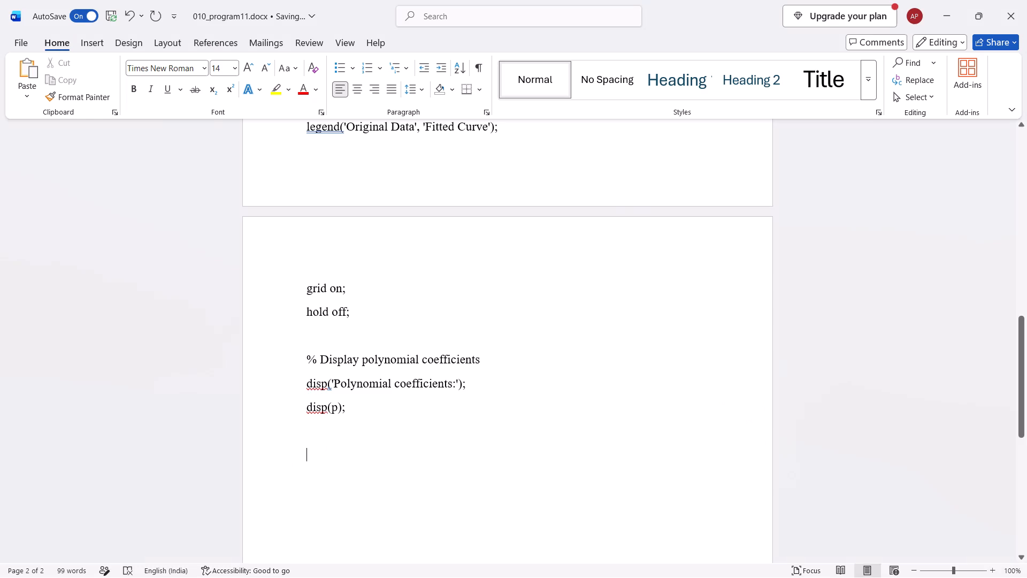
Copy the "MATLAB CODE" heading and paste it on the empty line below "disp(p);" at the end of the code.
scroll(383, 276, "up", 13)
scroll(381, 189, "up", 3)
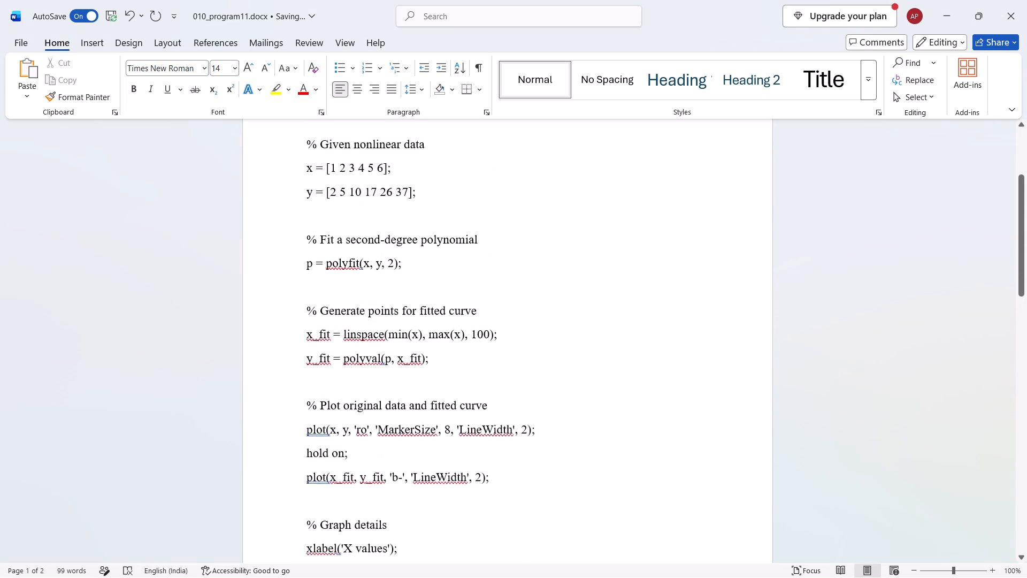
scroll(409, 189, "up", 4)
left_click_drag(451, 150, 283, 166)
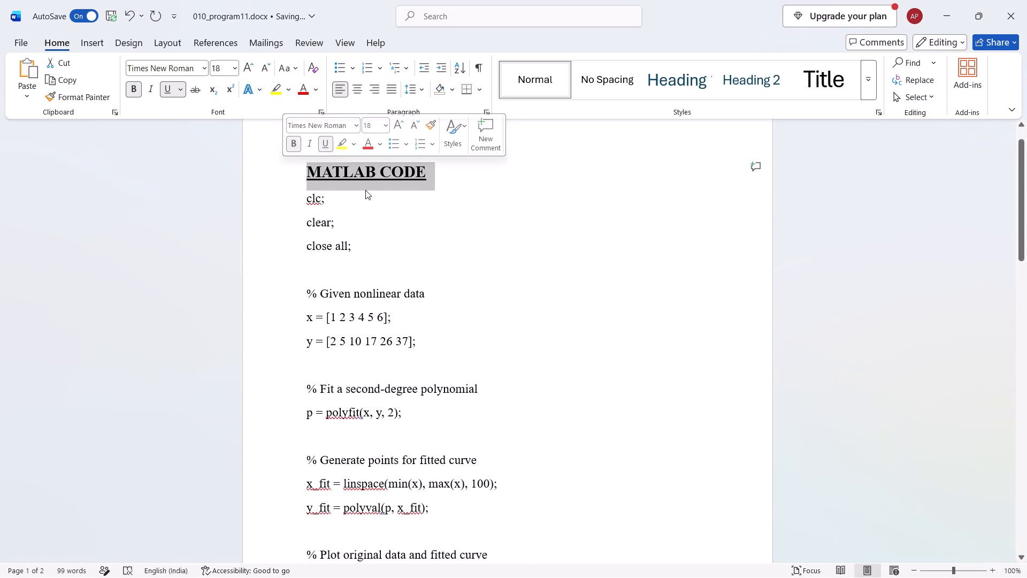
key("ctrl+c")
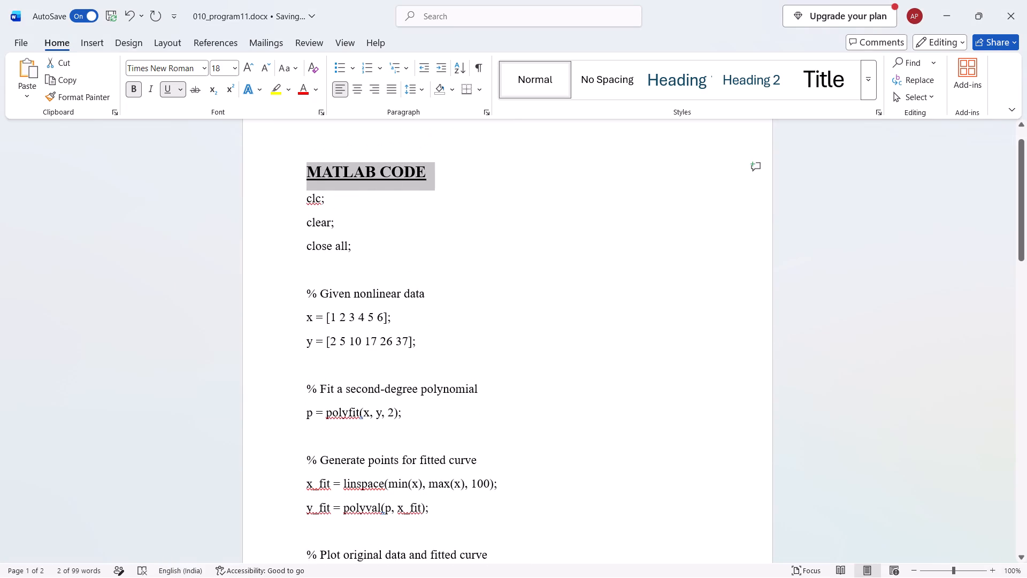
key("alt+Tab")
key("alt+Tab")
scroll(394, 294, "down", 17)
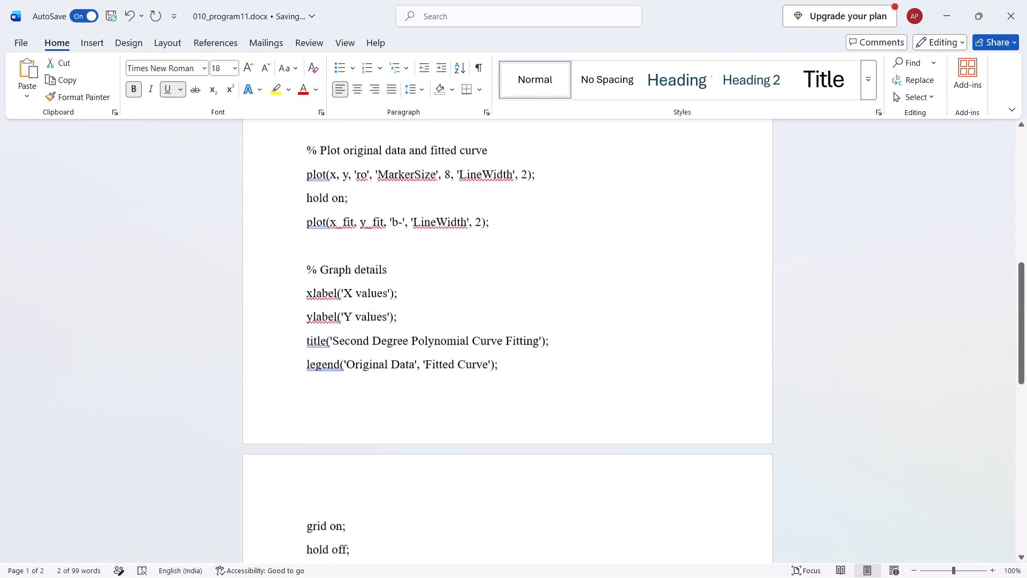
scroll(382, 377, "down", 4)
scroll(381, 483, "down", 3)
left_click(371, 369)
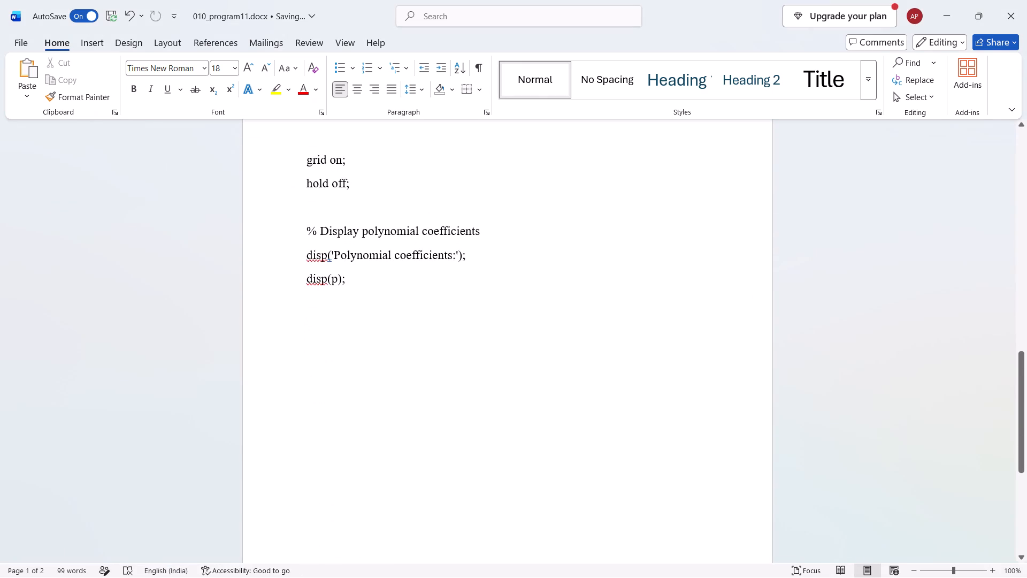
left_click(347, 309)
left_click(334, 330)
key("ctrl+v")
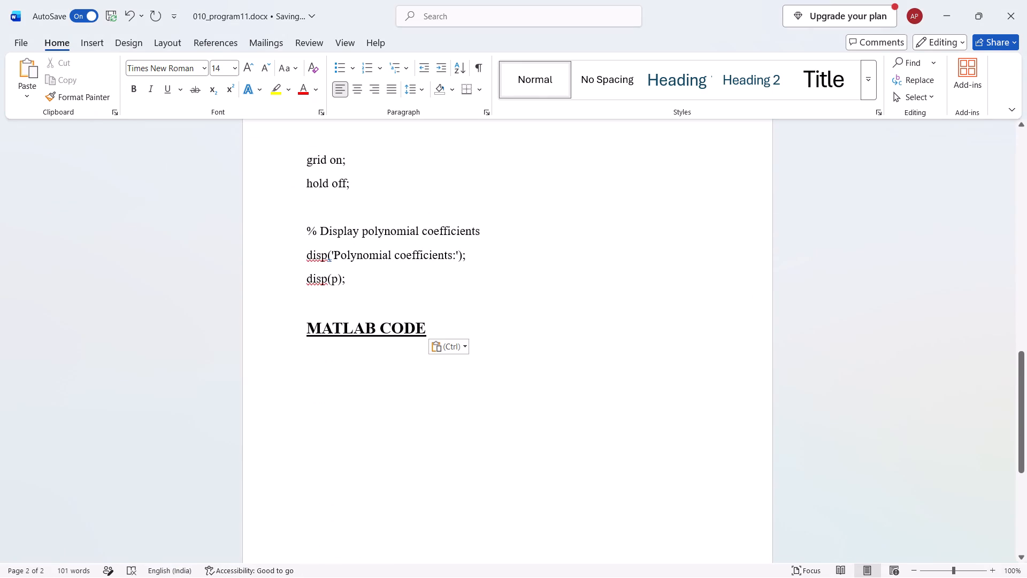
Change the pasted heading to "MATLAB OUTPUT" and start a new line below it.
left_click(426, 333)
key("BackSpace")
key("BackSpace")
key("BackSpace")
key("BackSpace")
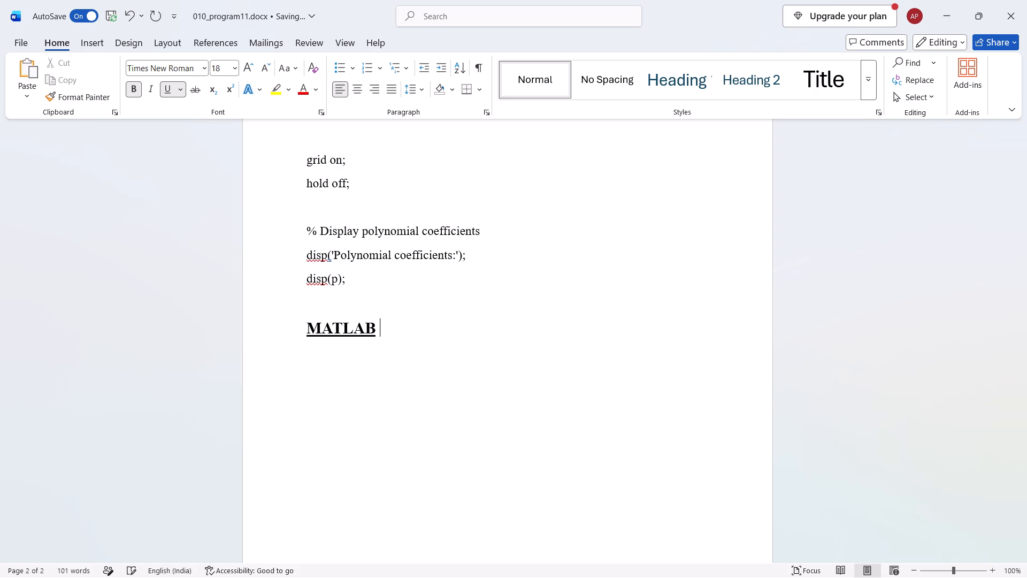
type("OU")
type("TO")
key("BackSpace")
type("PUT")
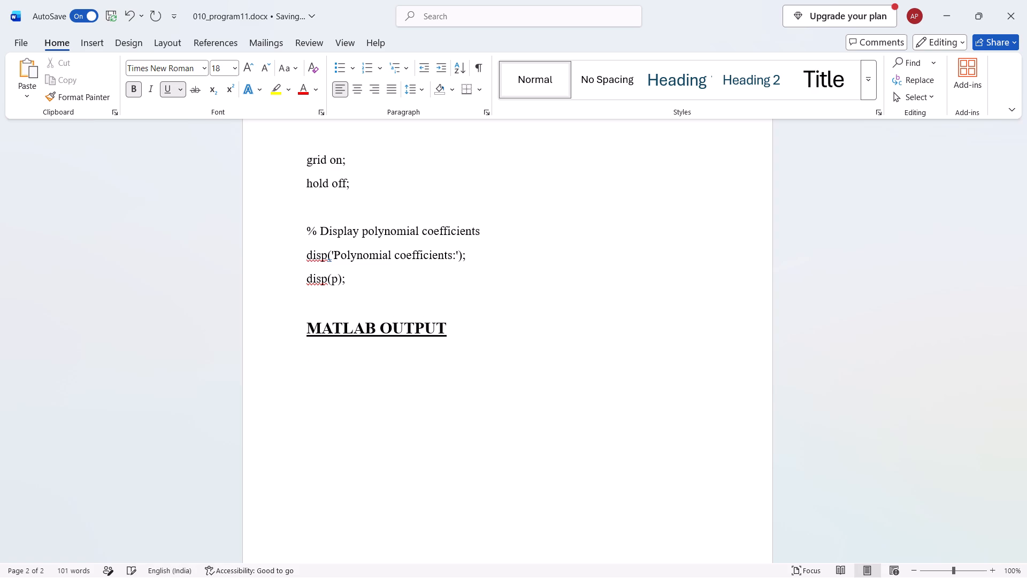
key("Return")
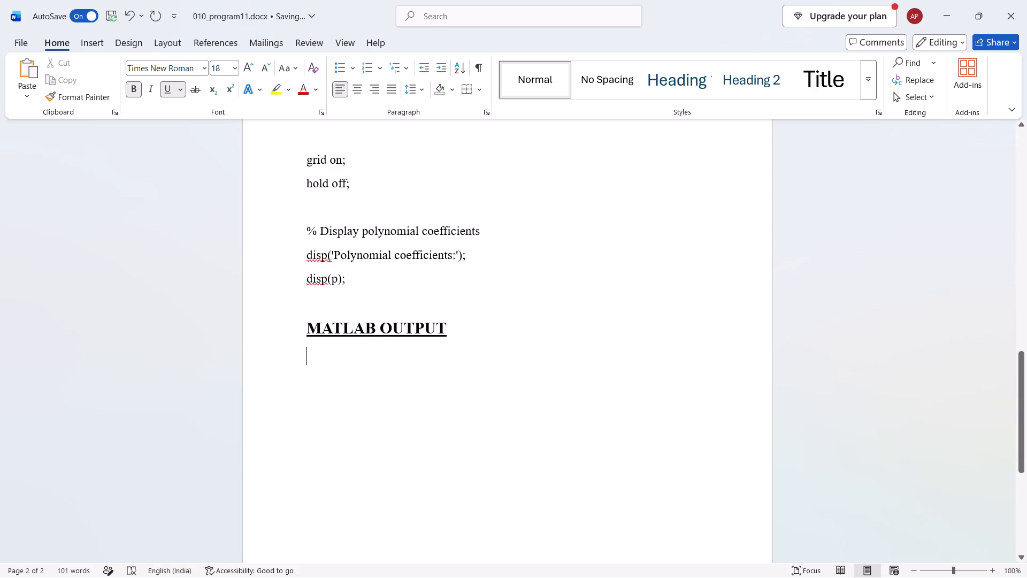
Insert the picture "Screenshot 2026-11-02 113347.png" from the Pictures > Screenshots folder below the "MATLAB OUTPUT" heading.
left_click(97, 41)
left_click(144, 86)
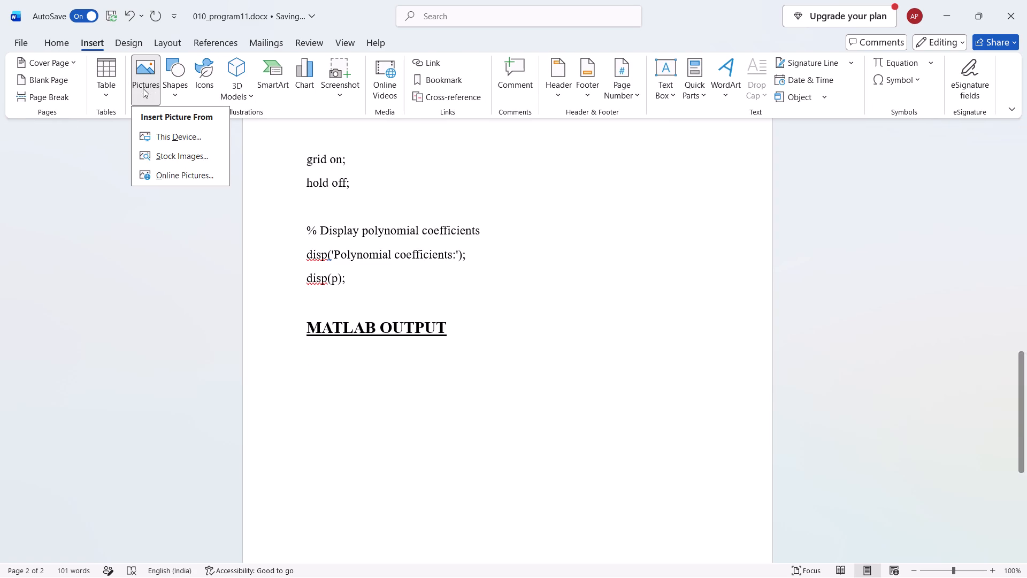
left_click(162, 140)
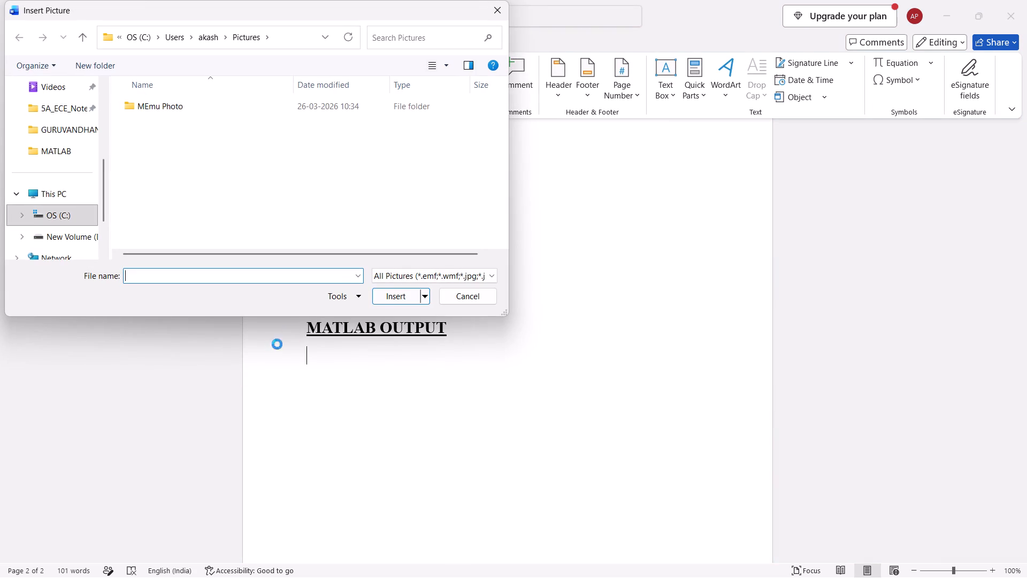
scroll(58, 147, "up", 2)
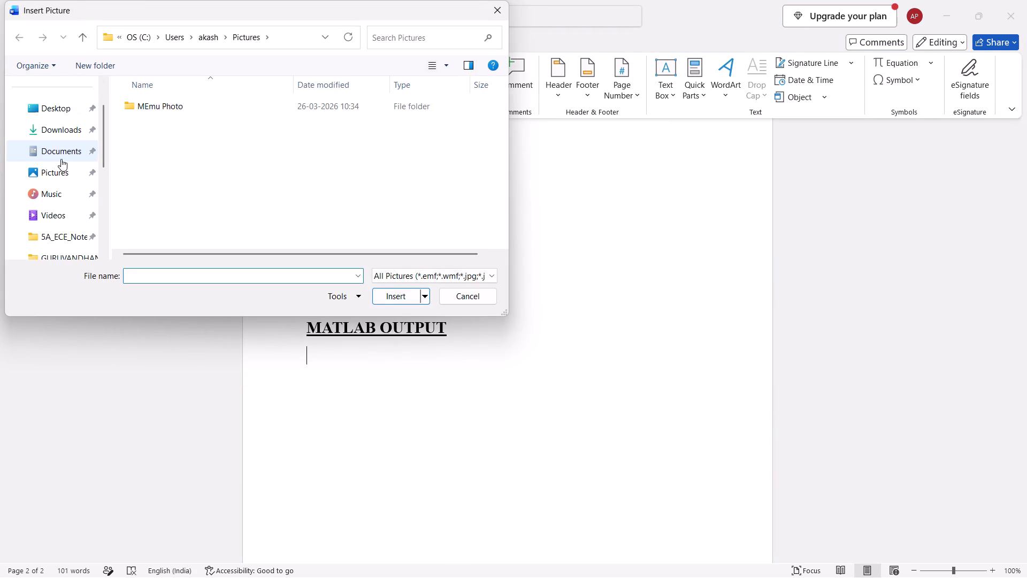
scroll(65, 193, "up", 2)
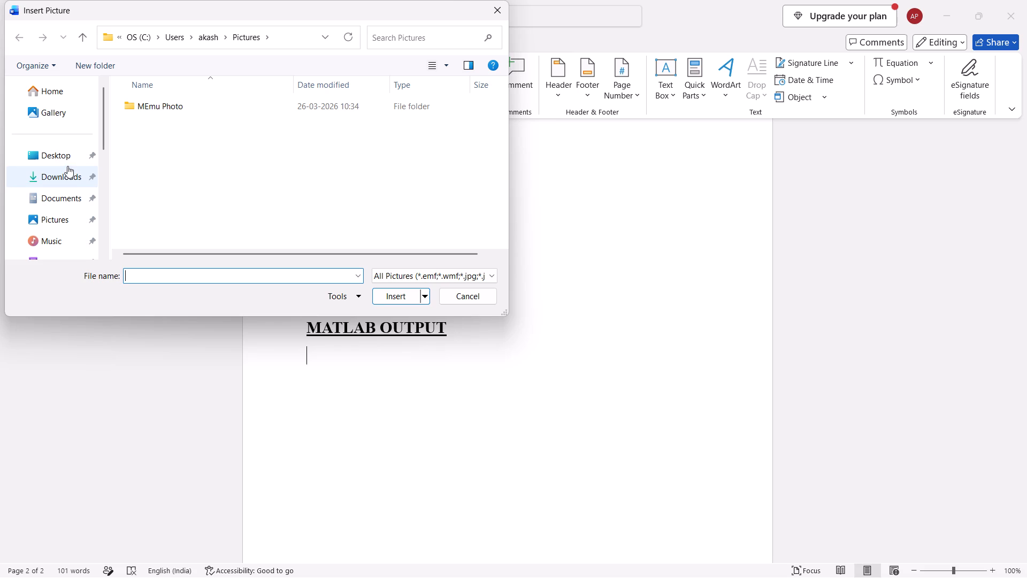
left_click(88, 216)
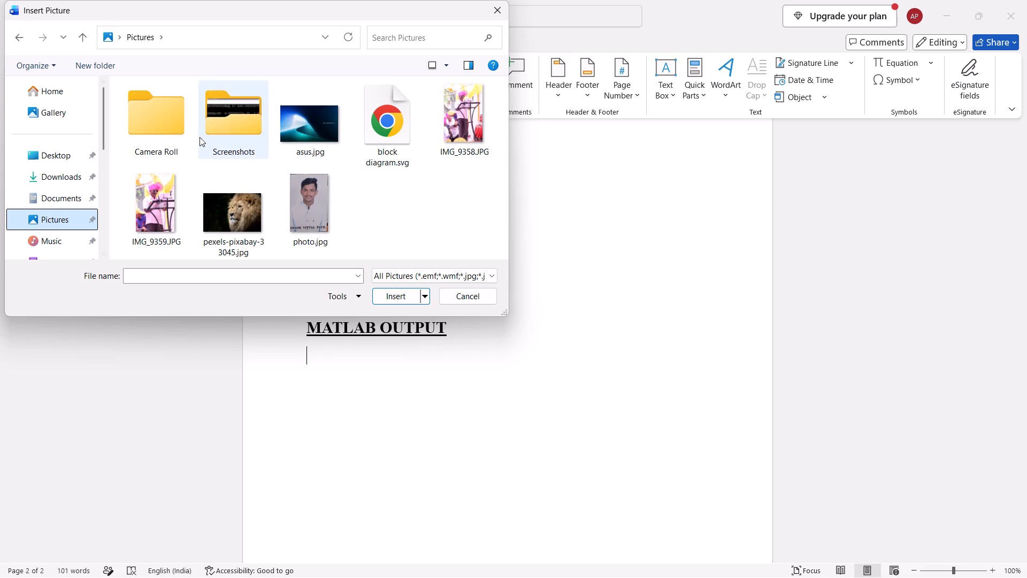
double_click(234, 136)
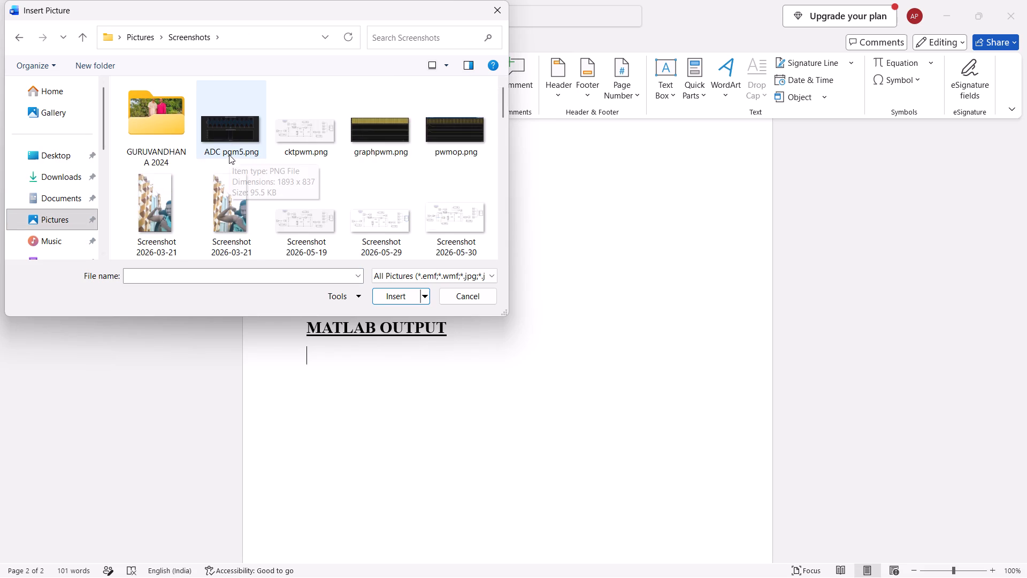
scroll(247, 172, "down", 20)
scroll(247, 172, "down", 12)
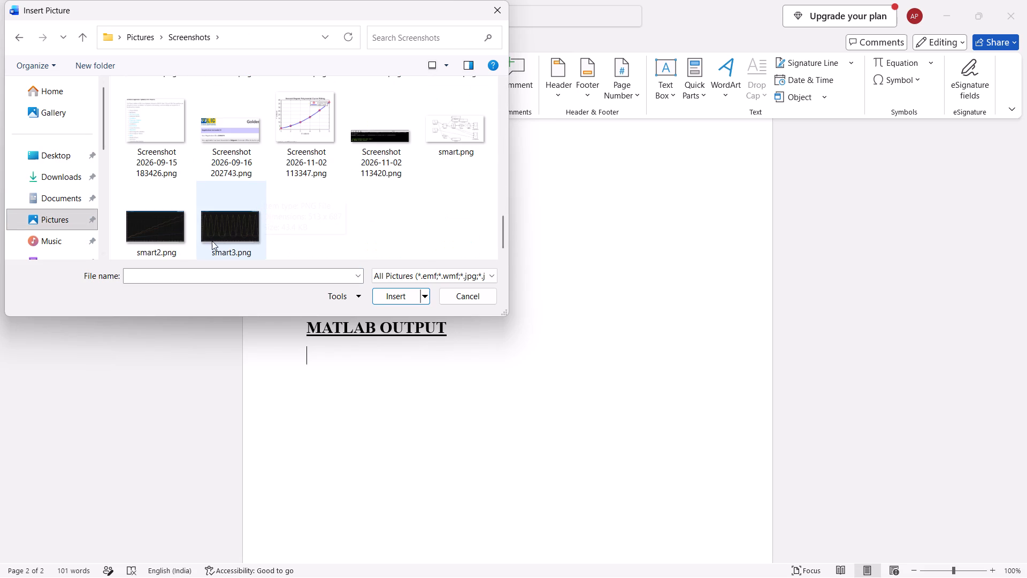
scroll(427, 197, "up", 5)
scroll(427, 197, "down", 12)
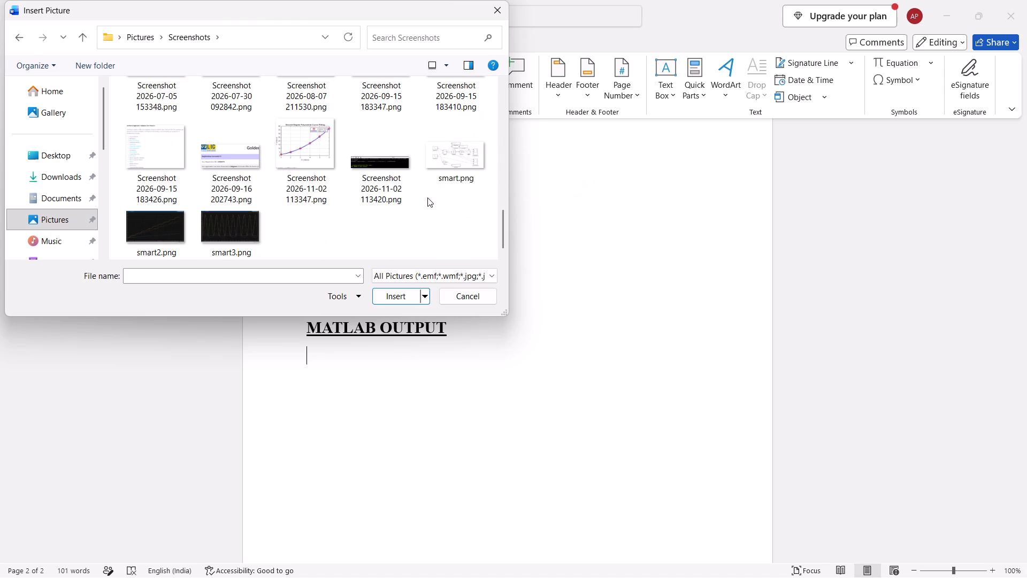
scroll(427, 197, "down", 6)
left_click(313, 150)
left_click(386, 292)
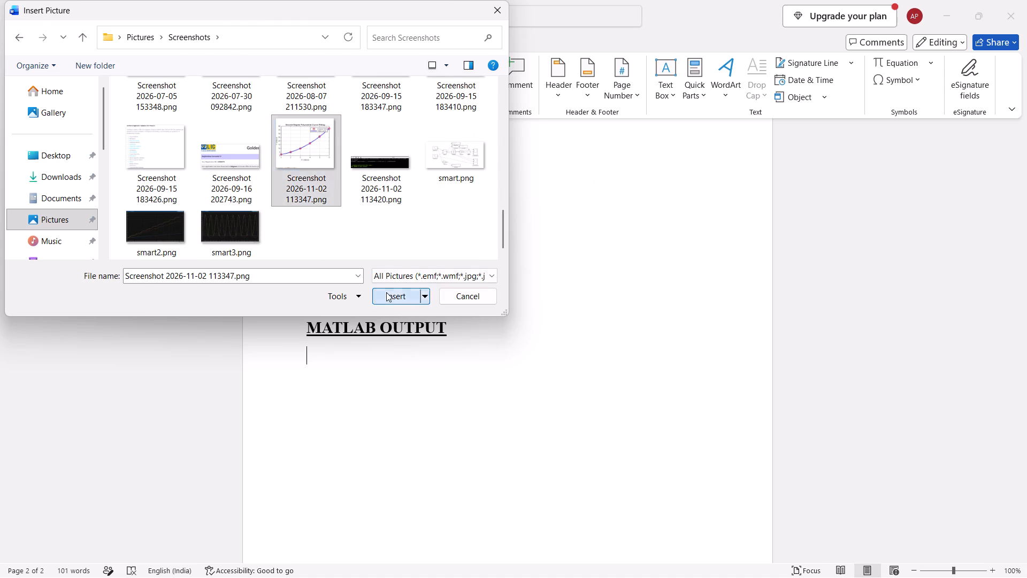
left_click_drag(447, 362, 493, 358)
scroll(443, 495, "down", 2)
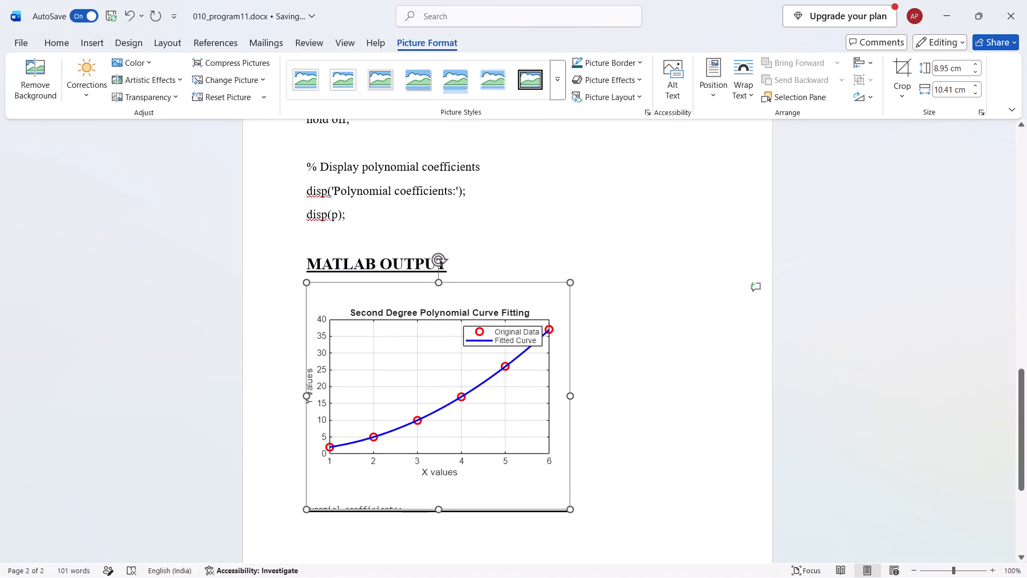
Centre the curve-fitting plot picture horizontally on the page below the "MATLAB OUTPUT" heading.
left_click(432, 376)
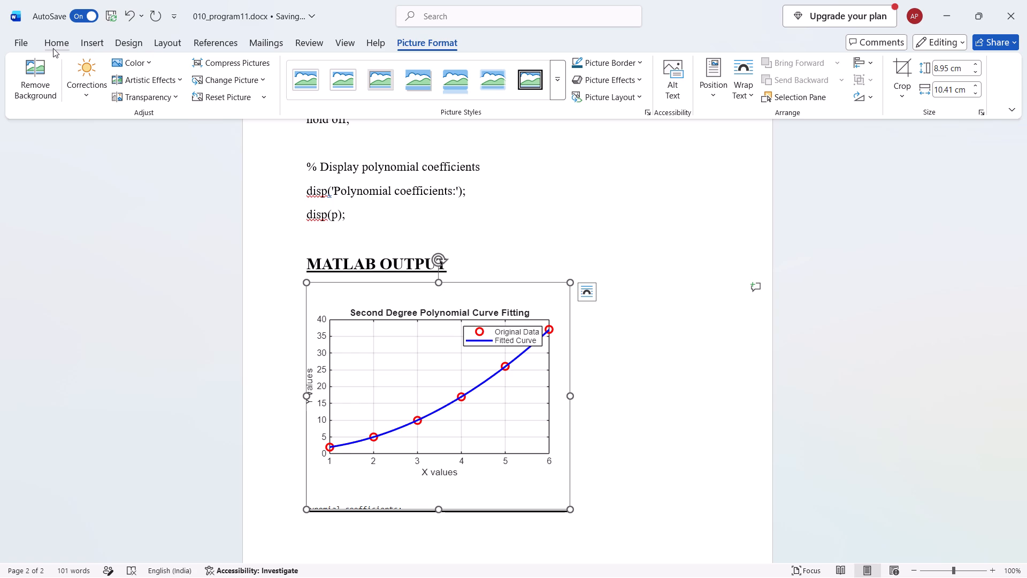
left_click(53, 48)
left_click(354, 89)
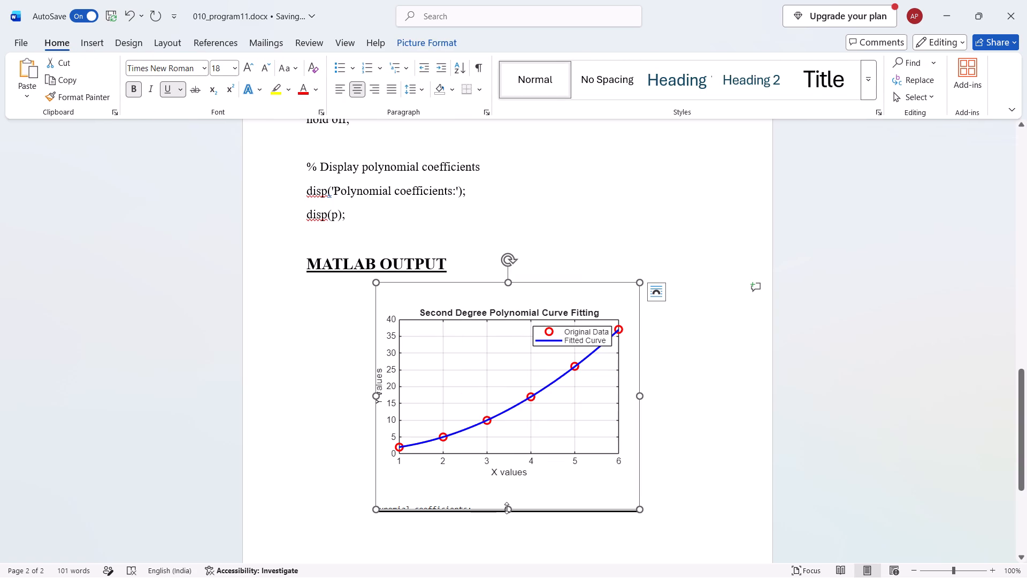
left_click_drag(496, 305, 497, 325)
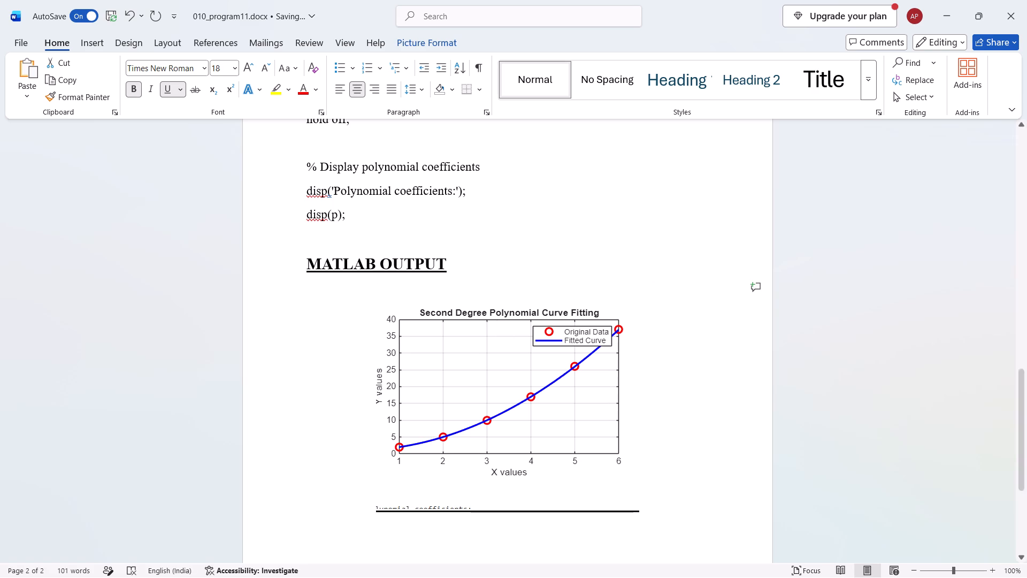
left_click(664, 406)
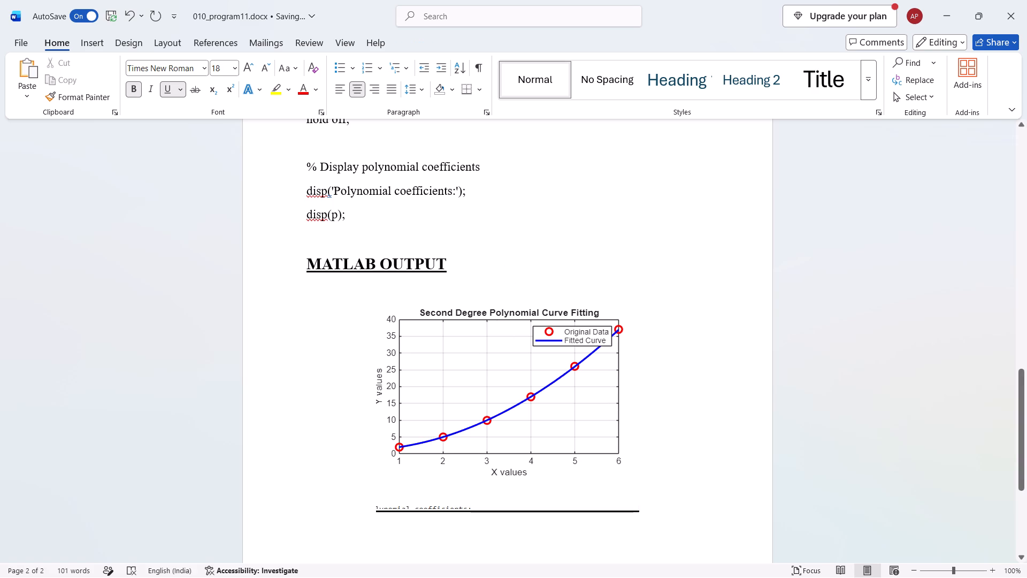
scroll(661, 542, "down", 3)
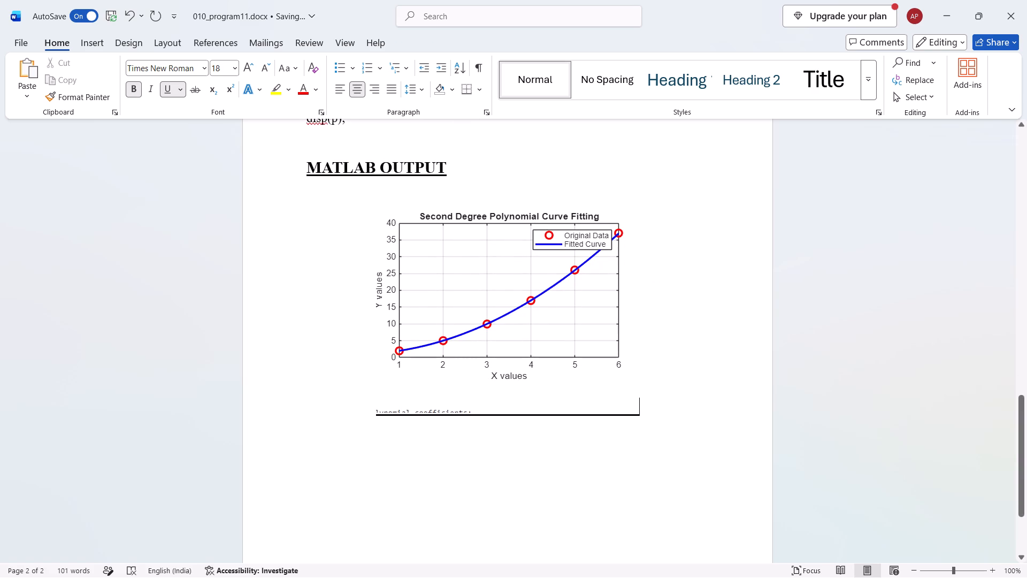
Switch to MATLAB and capture a screenshot of the output area covering the whole fitted-curve plot and the polynomial coefficients.
key("alt+Tab")
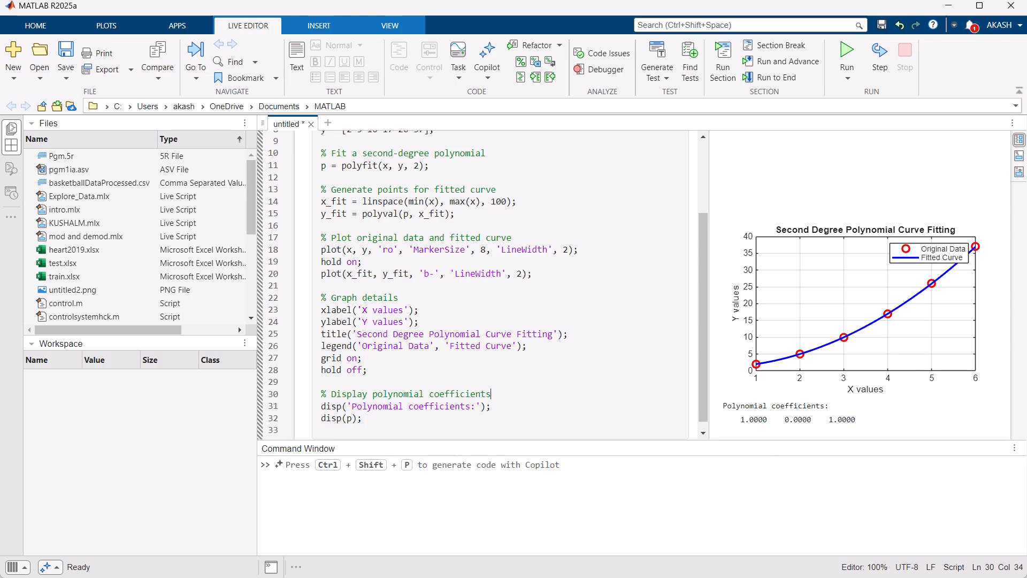
scroll(799, 286, "down", 3)
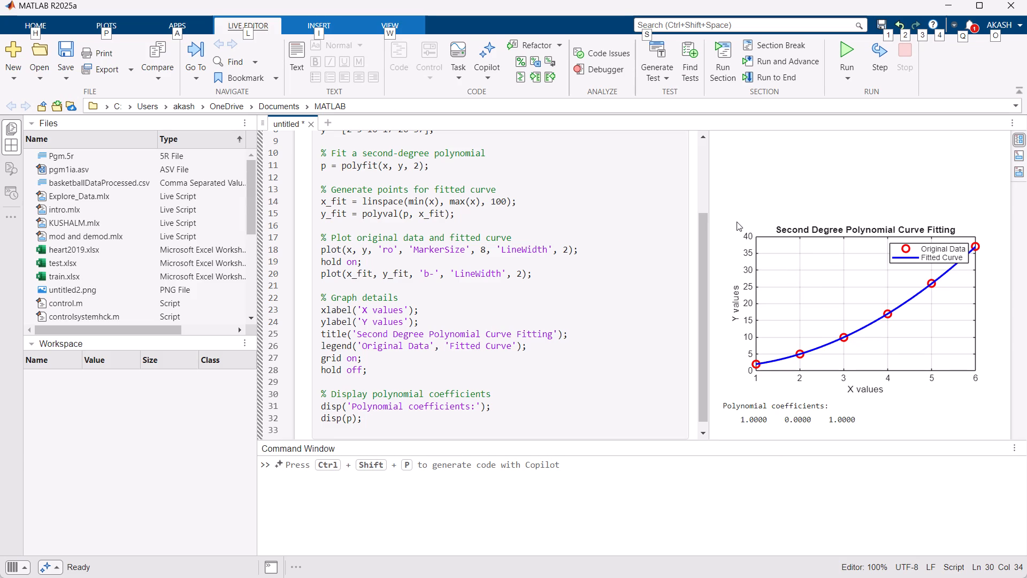
key("shift+super+s")
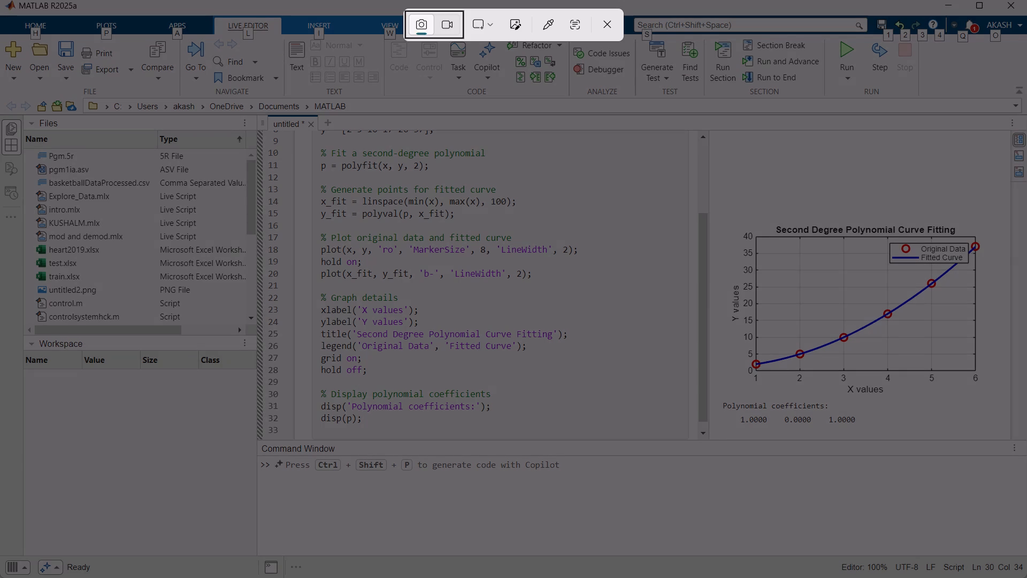
left_click_drag(717, 197, 862, 434)
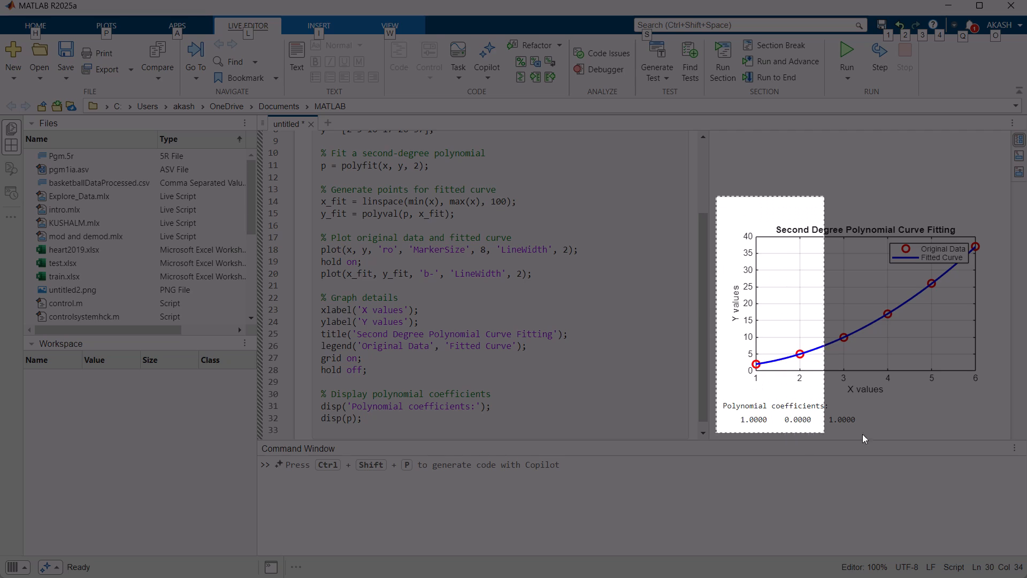
left_click_drag(862, 434, 995, 431)
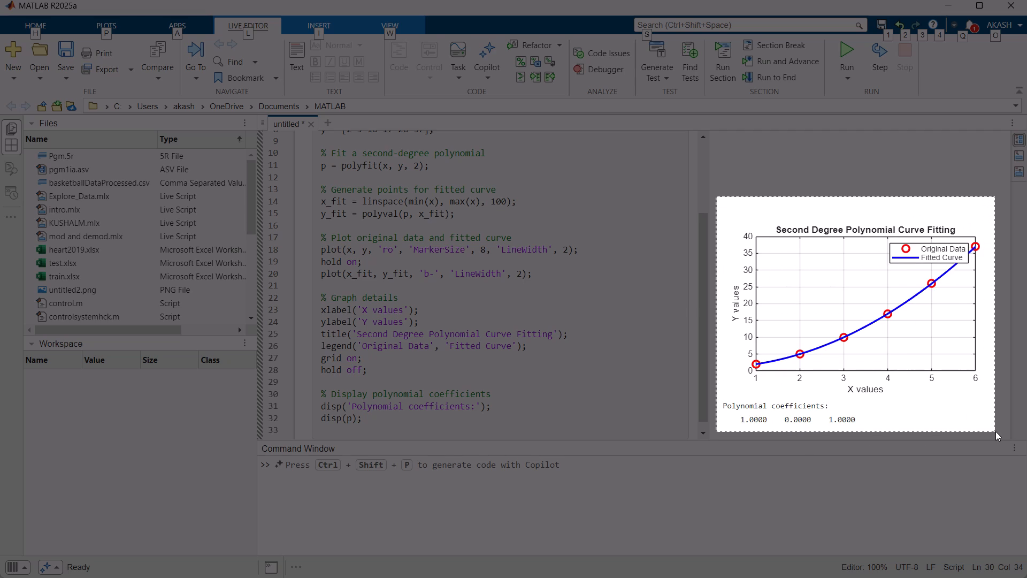
left_click_drag(995, 431, 998, 431)
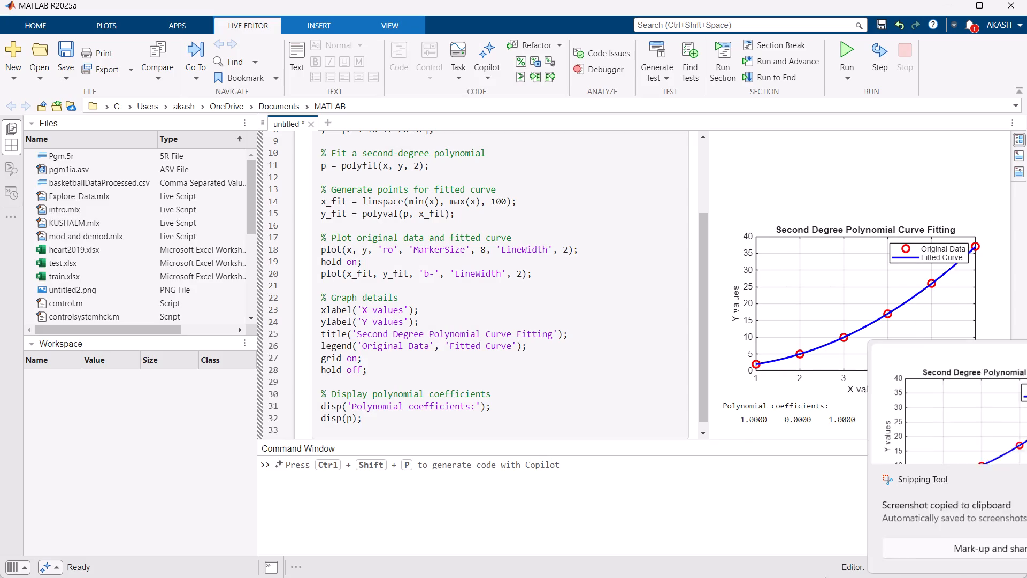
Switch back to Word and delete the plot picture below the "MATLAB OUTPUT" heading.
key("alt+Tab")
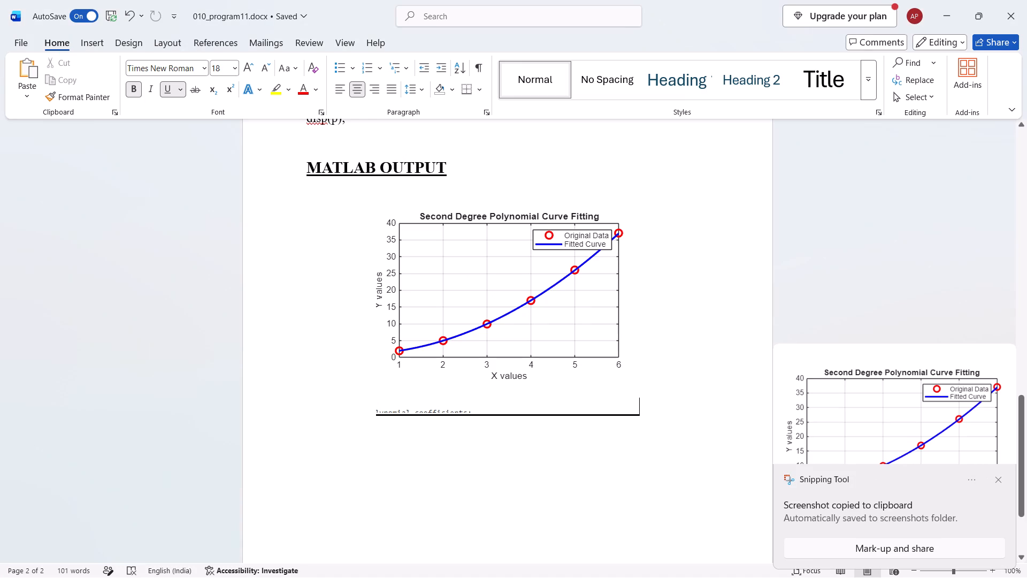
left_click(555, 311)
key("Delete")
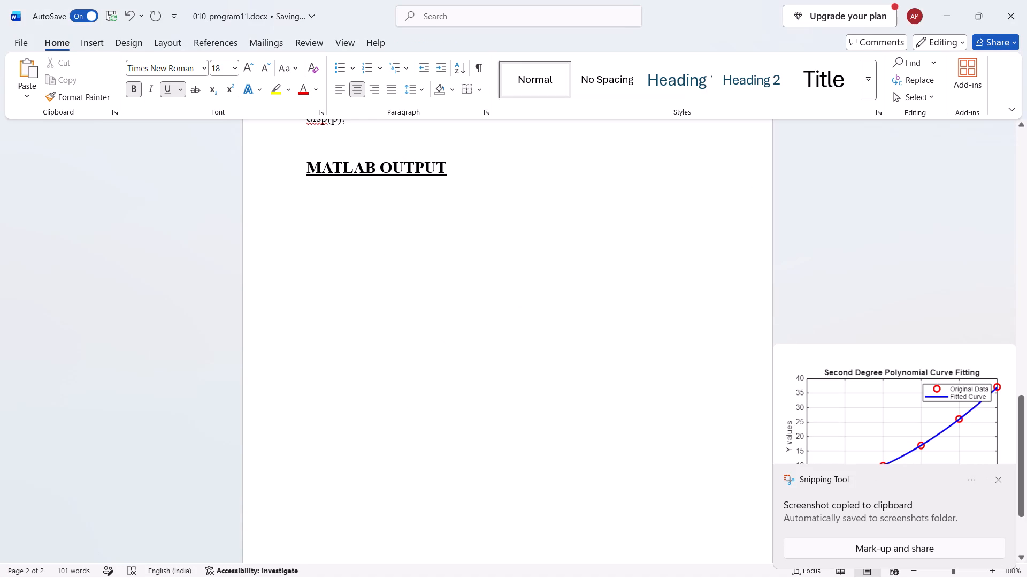
Insert the picture "Screenshot 2026-11-02 115521.png" from the Pictures > Screenshots folder below the "MATLAB OUTPUT" heading.
left_click(97, 42)
left_click(143, 74)
left_click(175, 135)
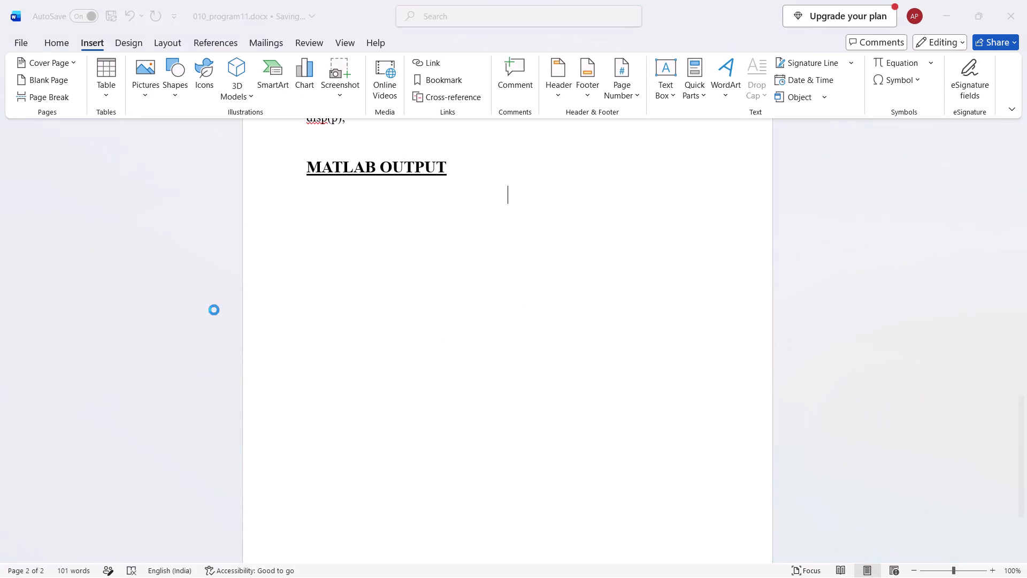
scroll(283, 197, "down", 13)
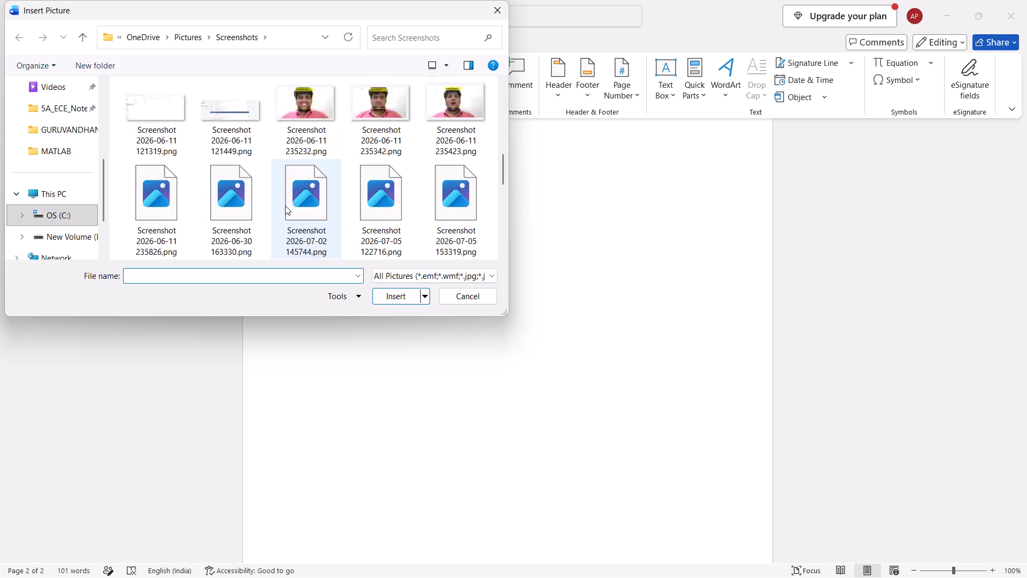
scroll(285, 206, "down", 14)
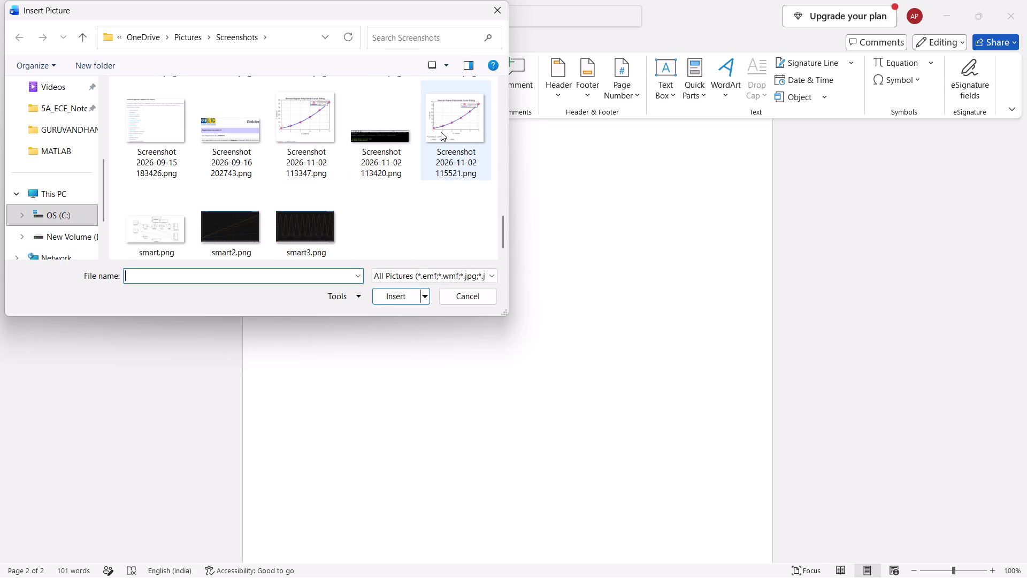
left_click(441, 132)
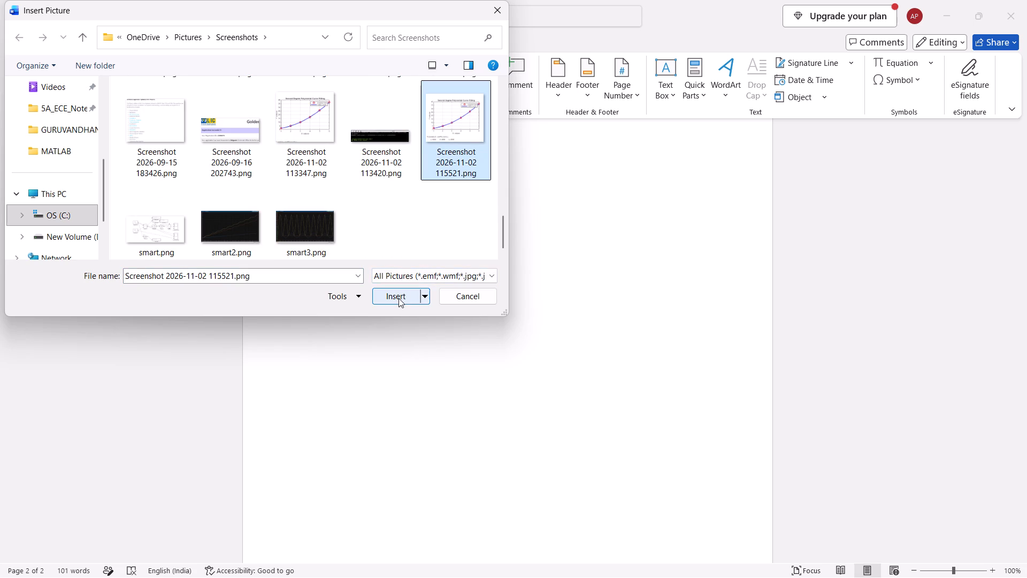
left_click(398, 298)
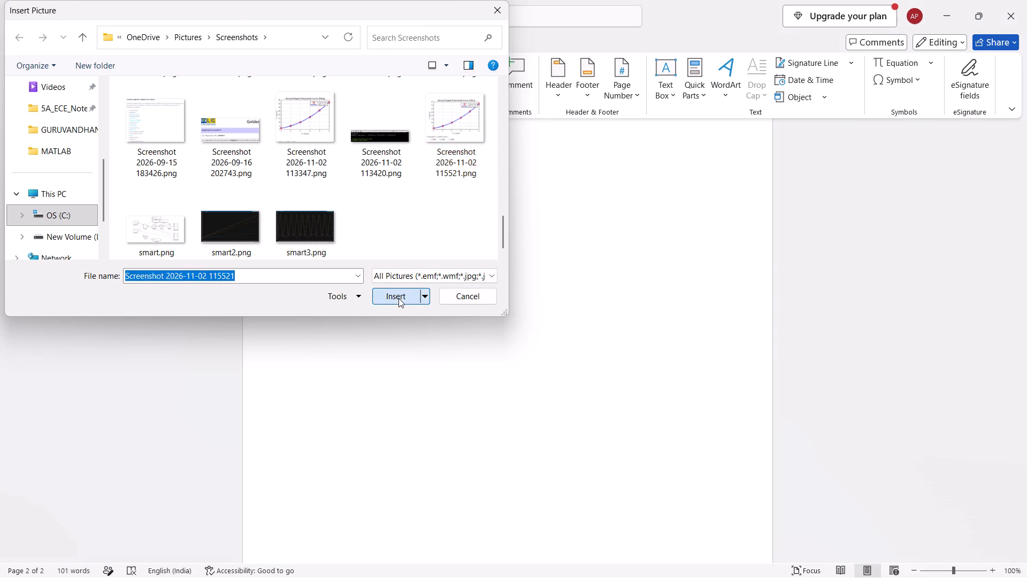
left_click(585, 451)
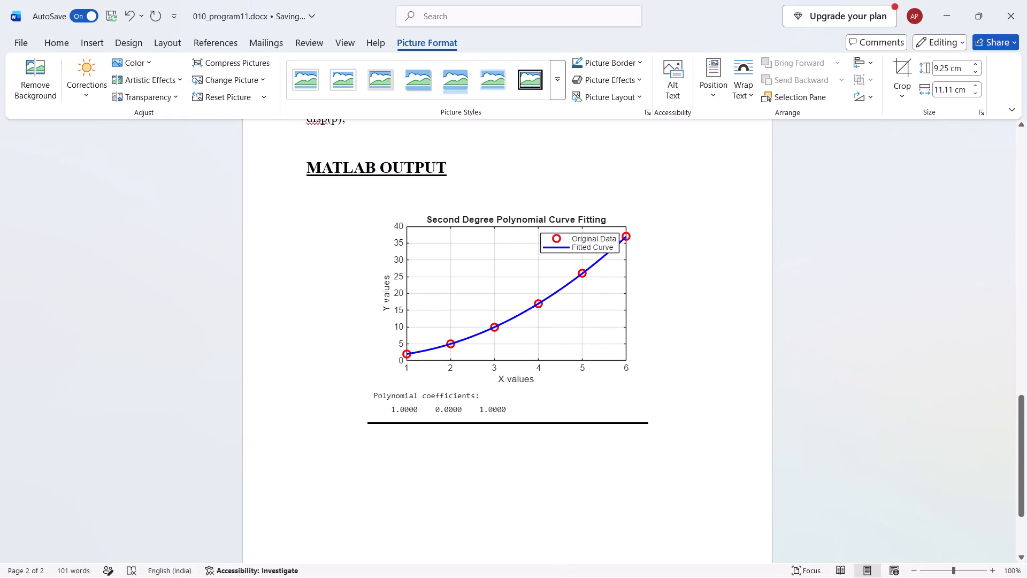
Review the whole document, examining the MATLAB code, the spelling suggestions for x_fit, and the output picture.
scroll(481, 393, "down", 15)
scroll(554, 389, "up", 12)
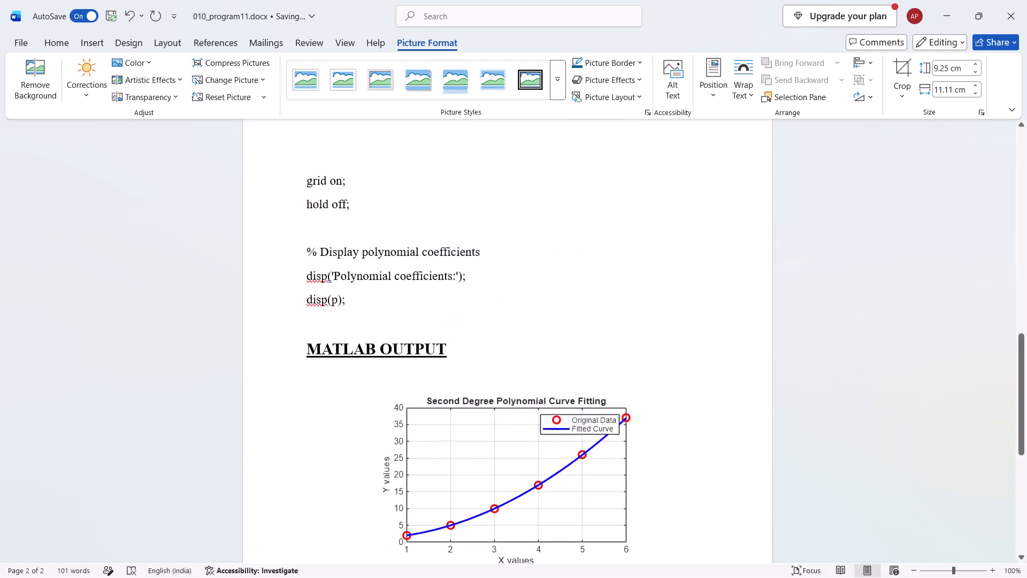
scroll(548, 345, "up", 20)
scroll(548, 345, "up", 5)
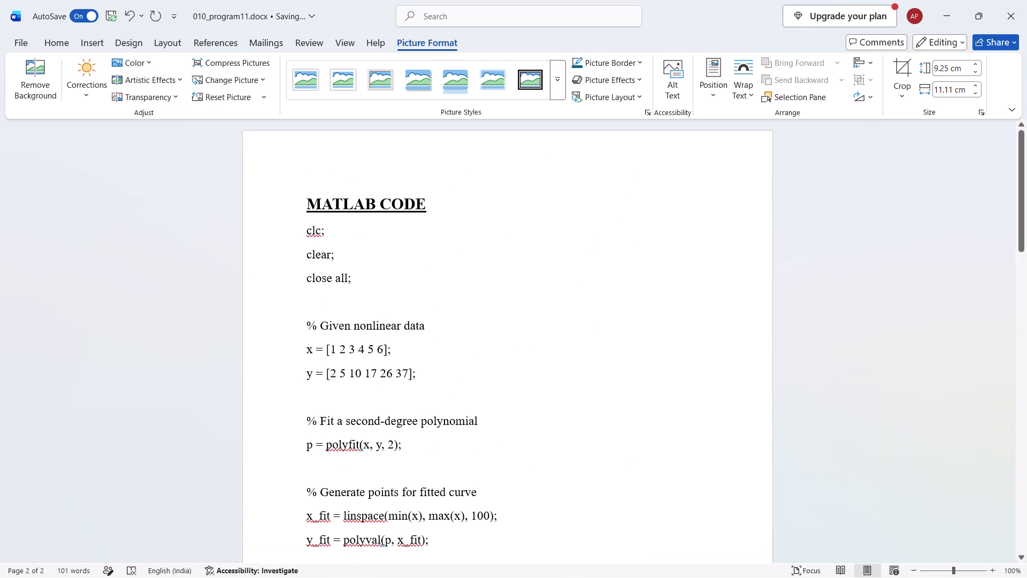
scroll(494, 282, "down", 20)
scroll(494, 282, "down", 2)
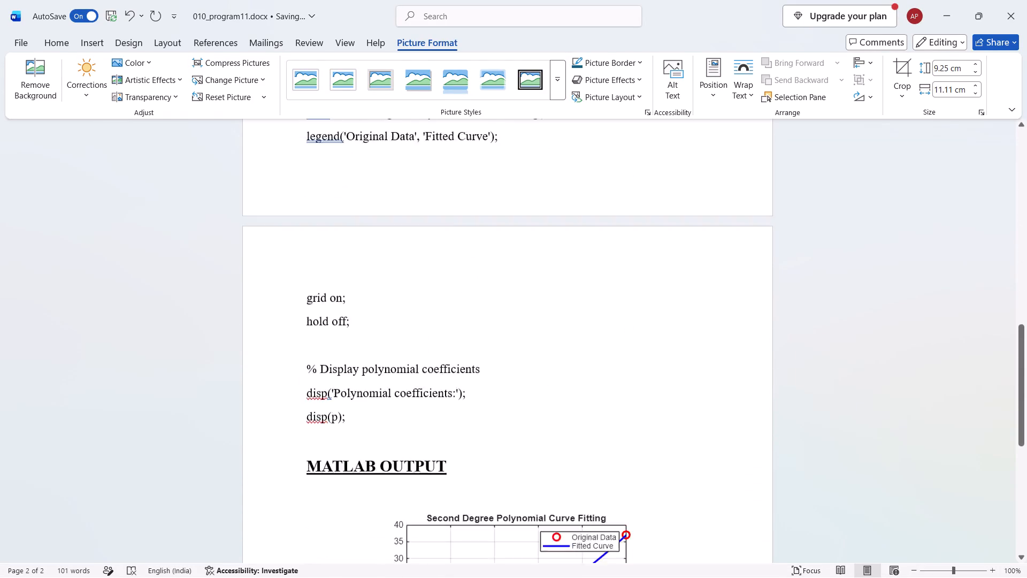
scroll(462, 426, "down", 3)
scroll(441, 460, "up", 11)
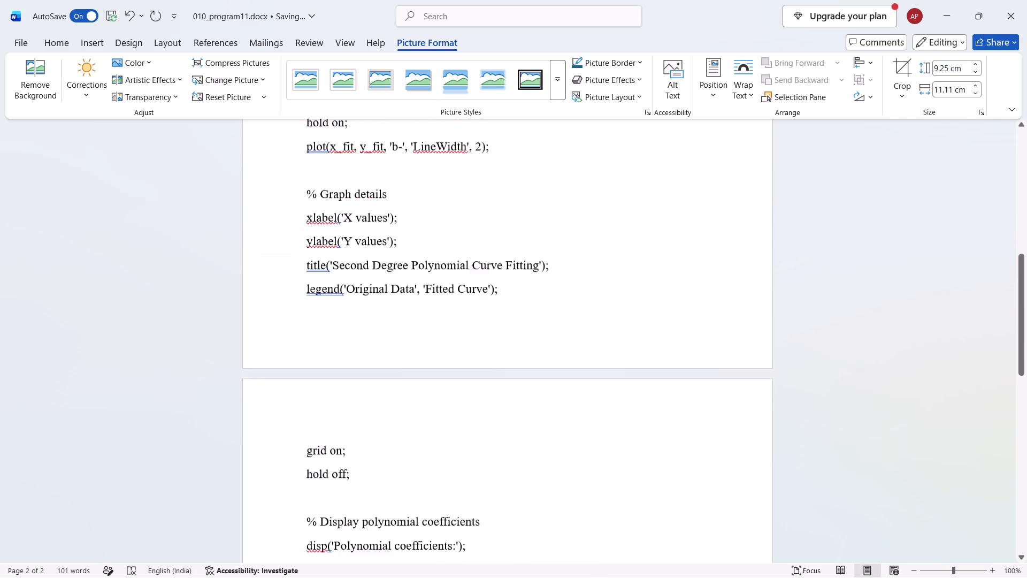
scroll(439, 468, "up", 7)
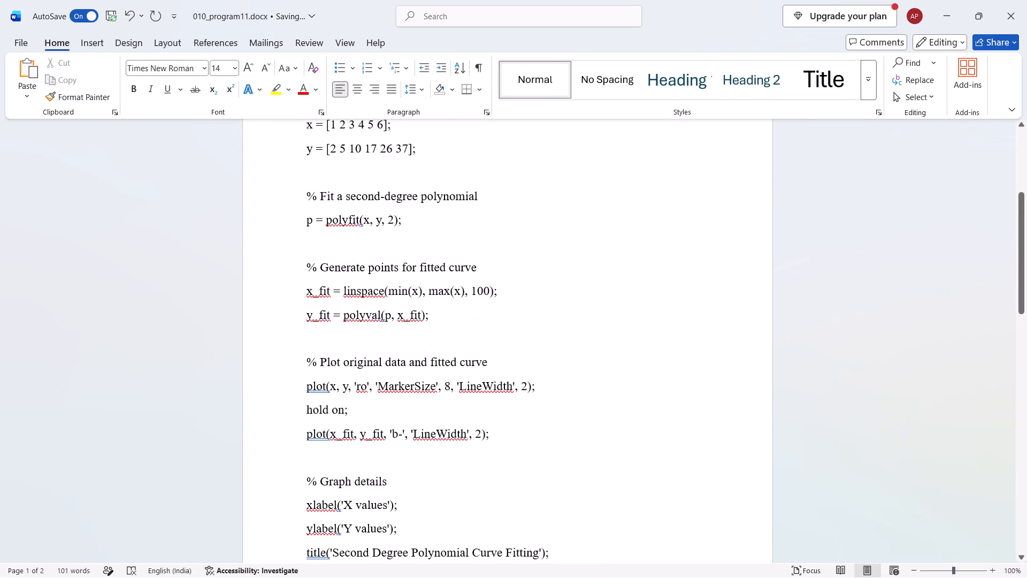
left_click(325, 291)
right_click(322, 294)
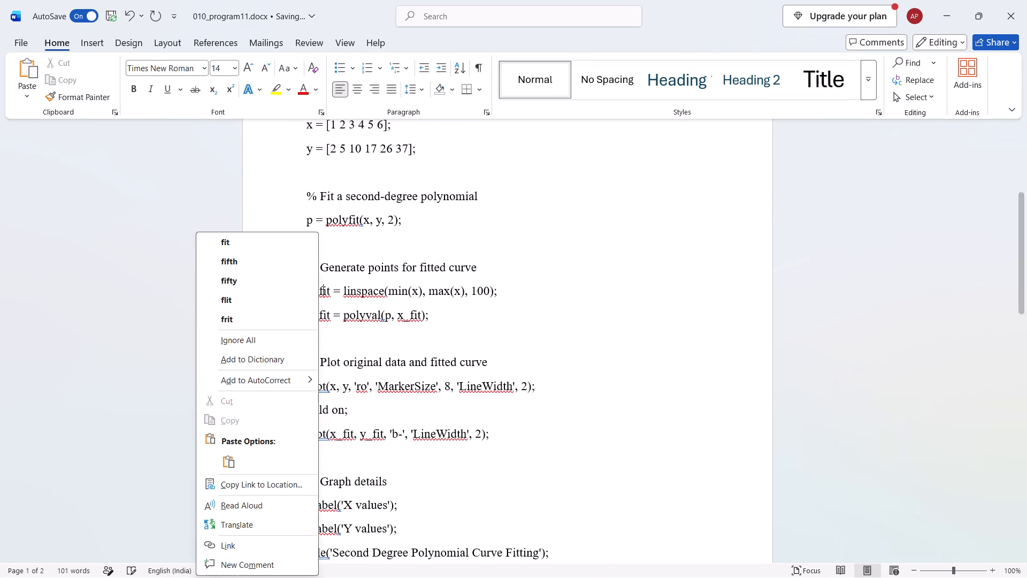
left_click(510, 288)
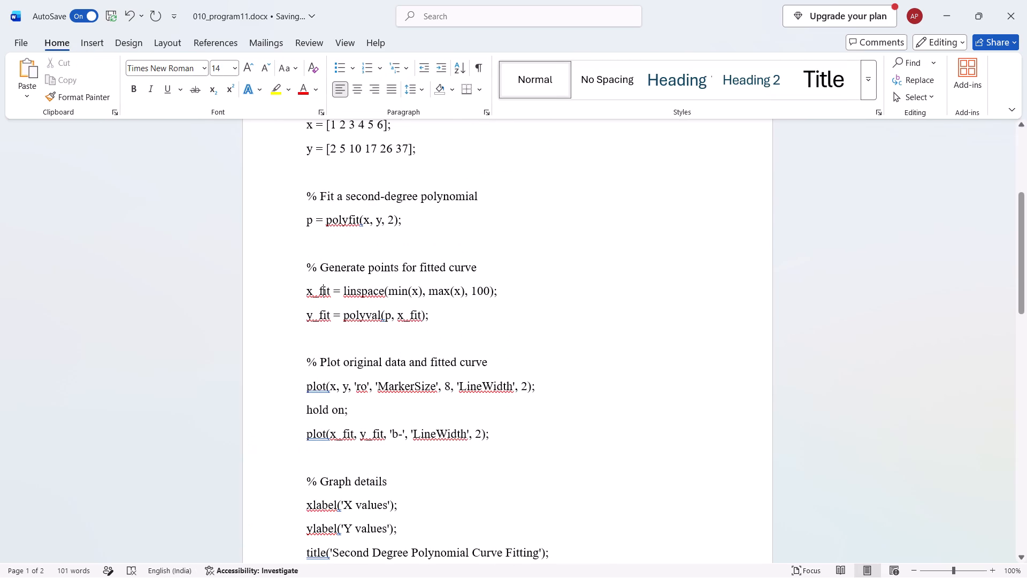
scroll(442, 395, "down", 7)
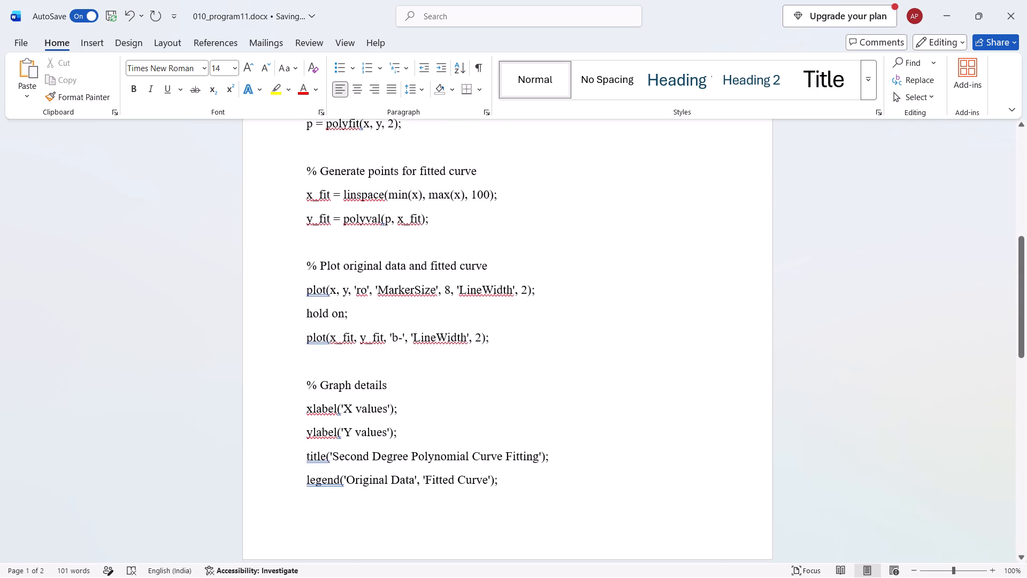
scroll(439, 420, "down", 17)
scroll(439, 420, "down", 5)
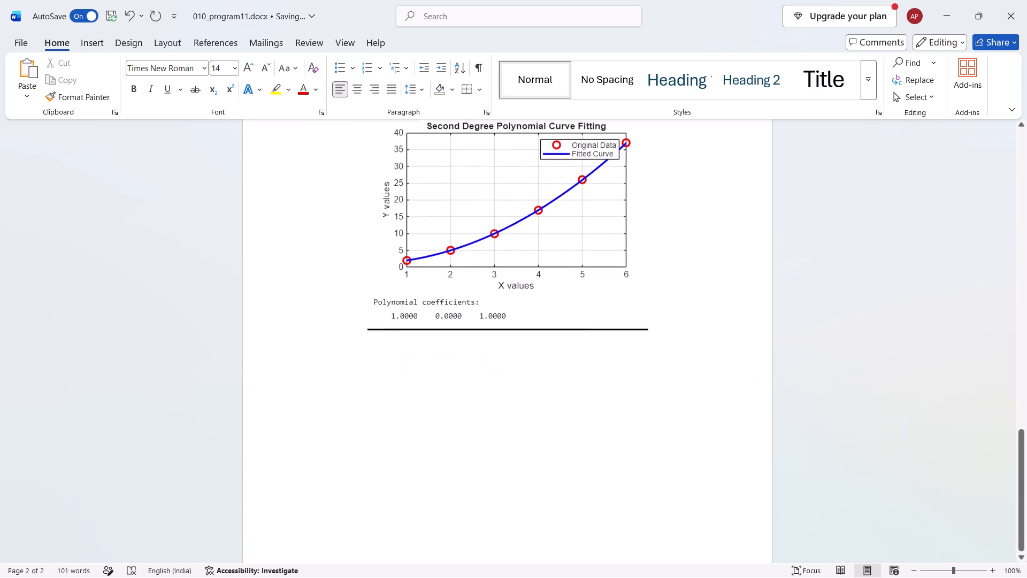
scroll(439, 420, "down", 7)
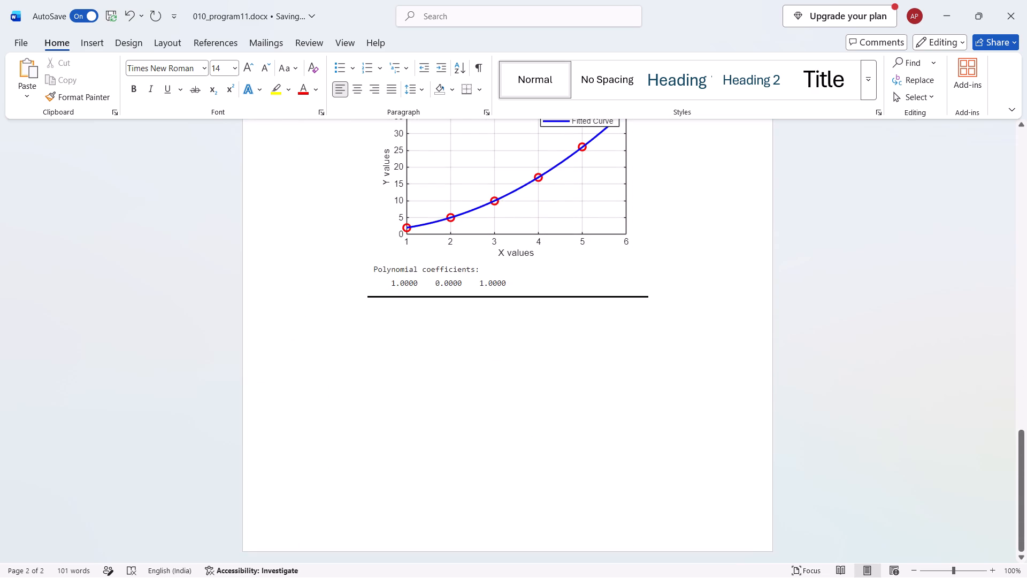
Add blank lines below the output picture until the insertion point sits at the start of a third page.
left_click(554, 391)
key("Down")
key("Down")
key("Down")
key("Return")
key("Return")
key("Return")
key("Return")
key("Return")
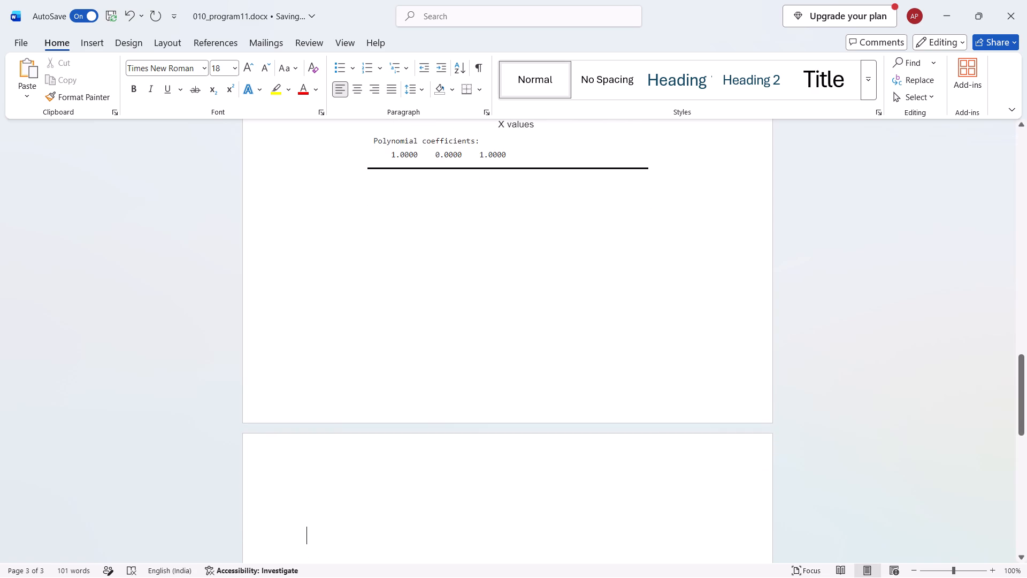
key("BackSpace")
Switch to the OnlineGDB page in Chrome and copy the complete Python curve-fitting code from main.py.
key("alt+Tab")
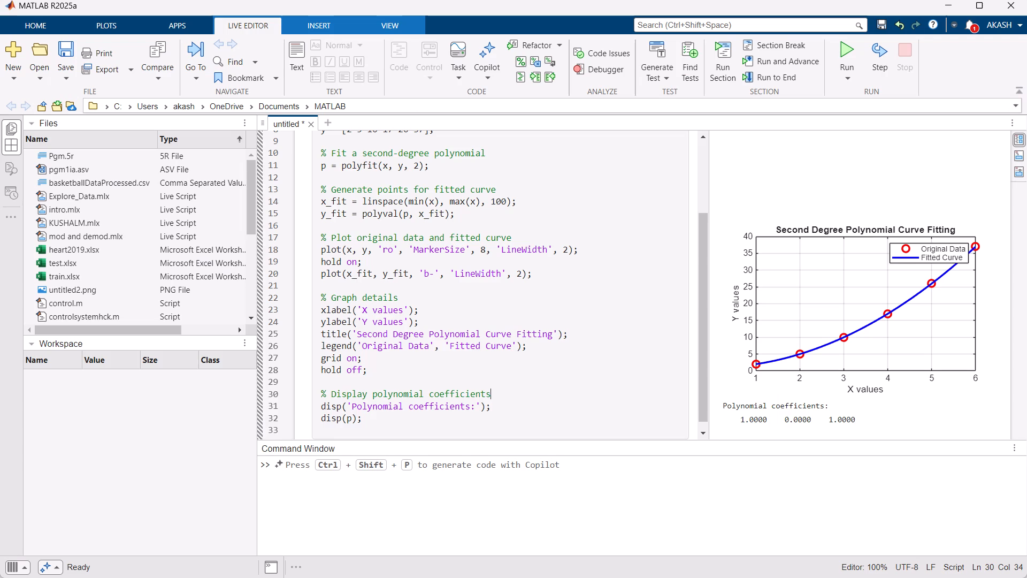
key("alt+Tab")
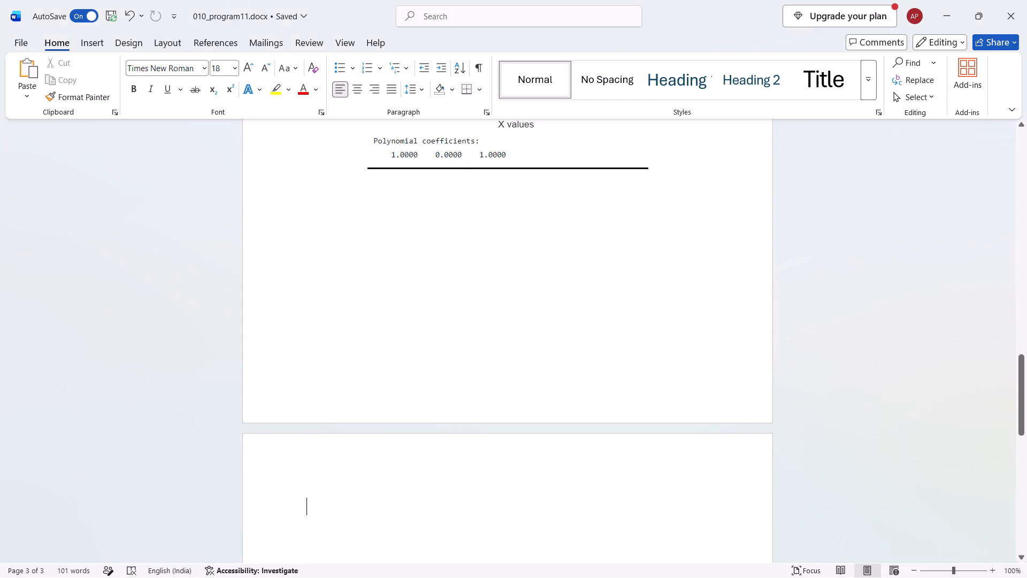
key("alt+Tab")
key("alt+Tab")
key("alt+Tab")
key("alt+Tab")
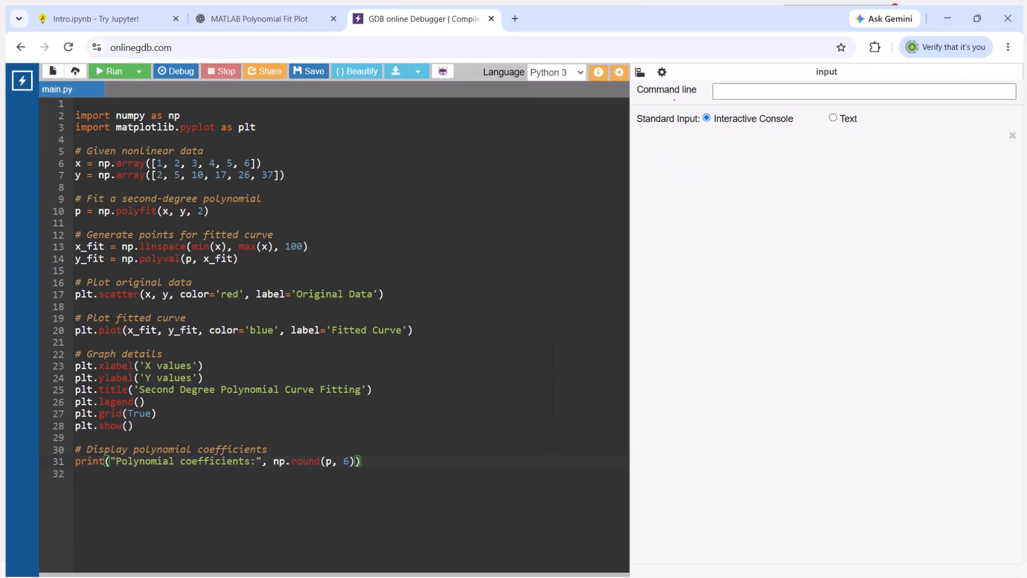
scroll(153, 215, "up", 4)
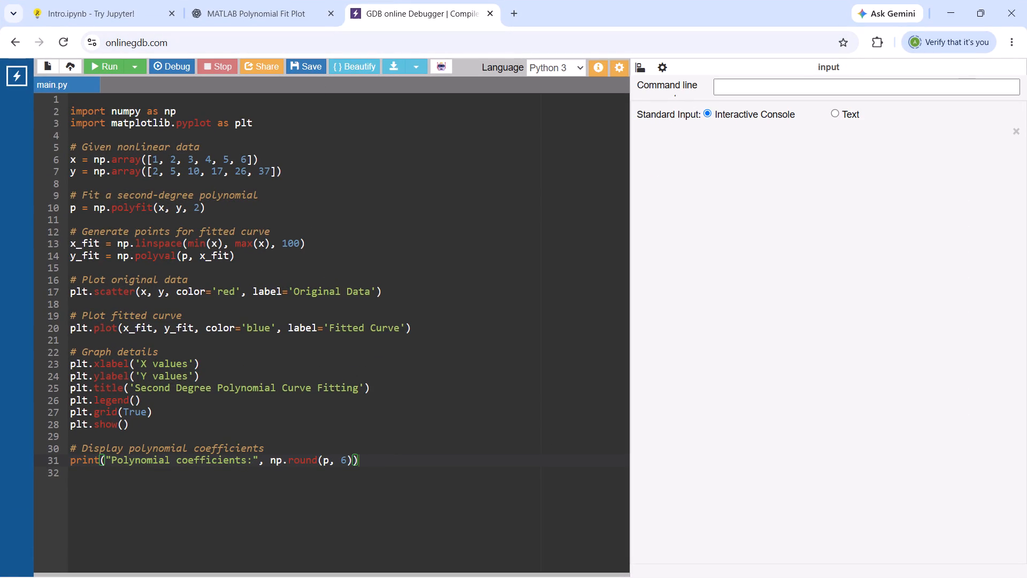
left_click_drag(72, 111, 215, 562)
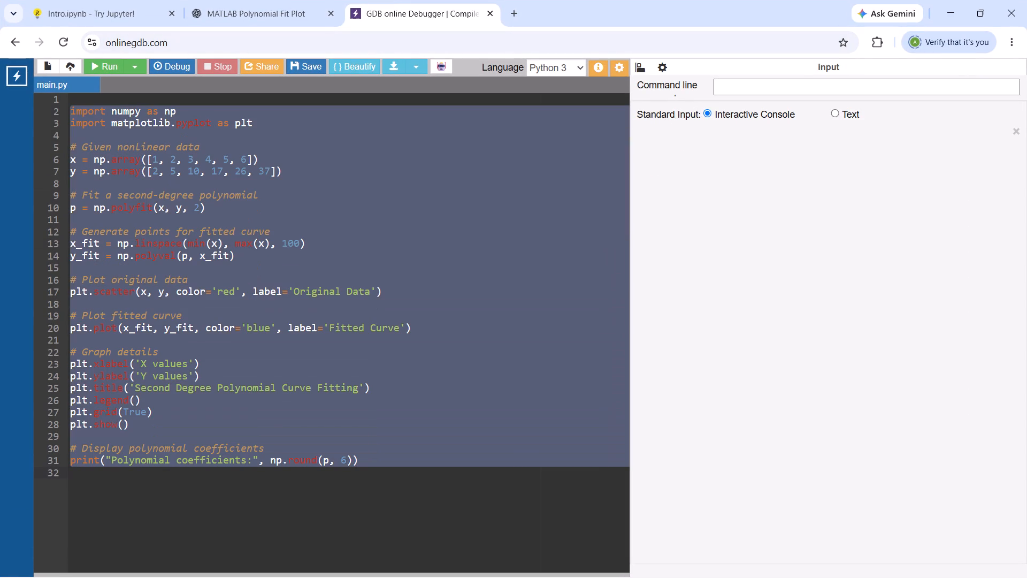
key("ctrl+c")
key("ctrl+c")
Switch back to Word and enter the heading text "PYTHON CODE" at the start of the third page.
key("alt+Tab")
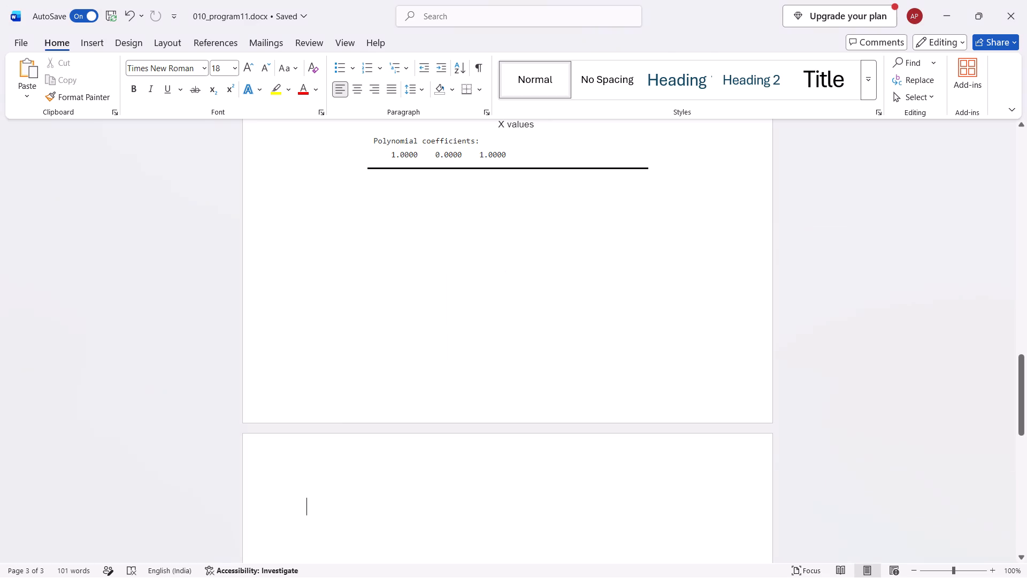
scroll(378, 421, "up", 10)
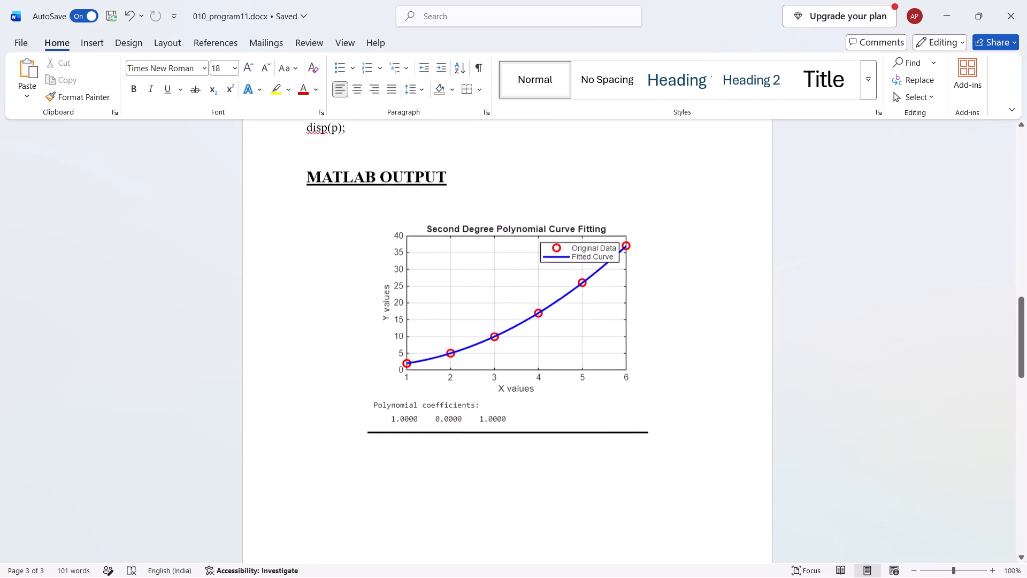
scroll(379, 425, "down", 12)
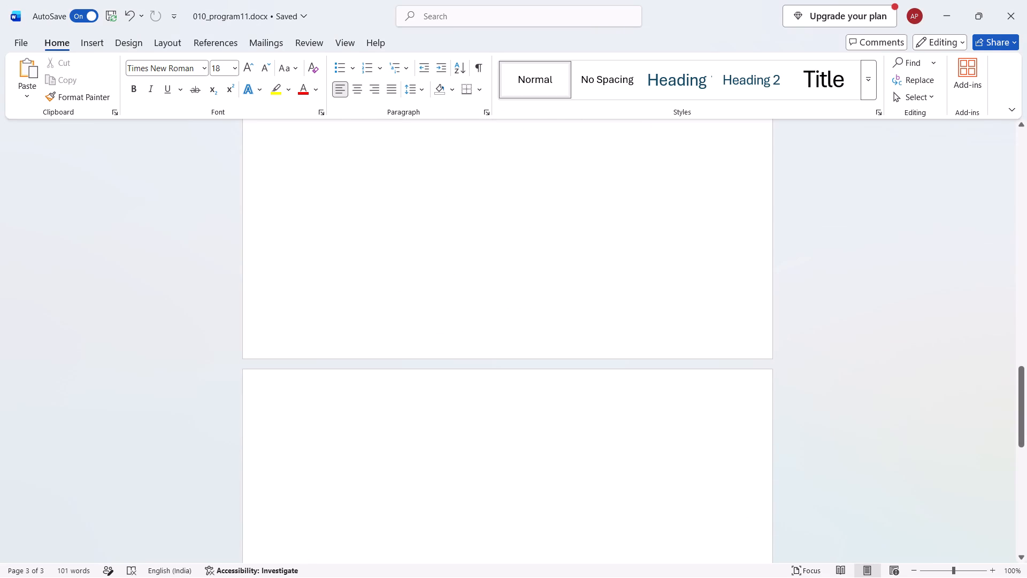
key("shift+p")
key("BackSpace")
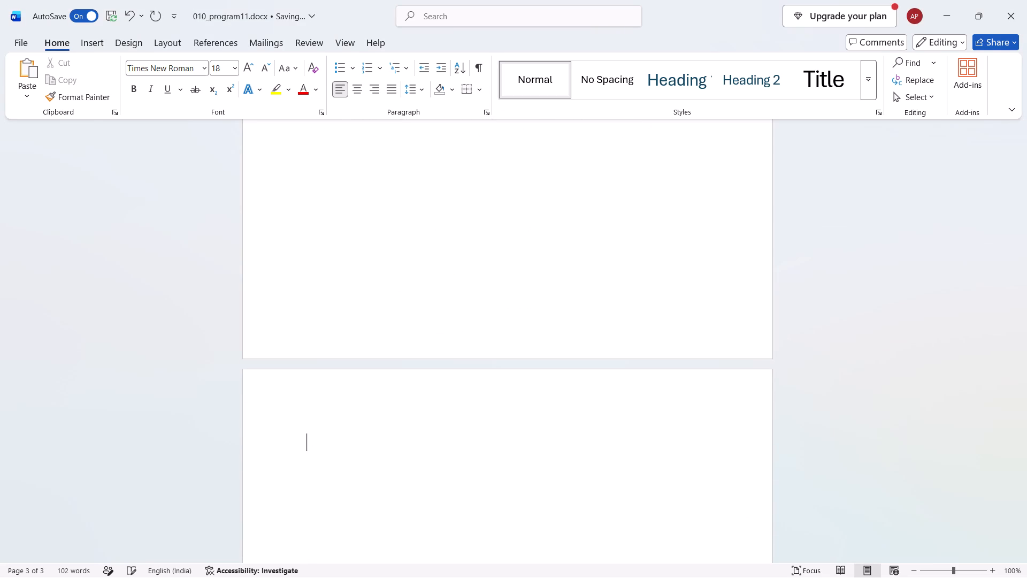
type("PYTHIN")
key("space")
key("BackSpace")
key("BackSpace")
key("BackSpace")
type("ON CODE")
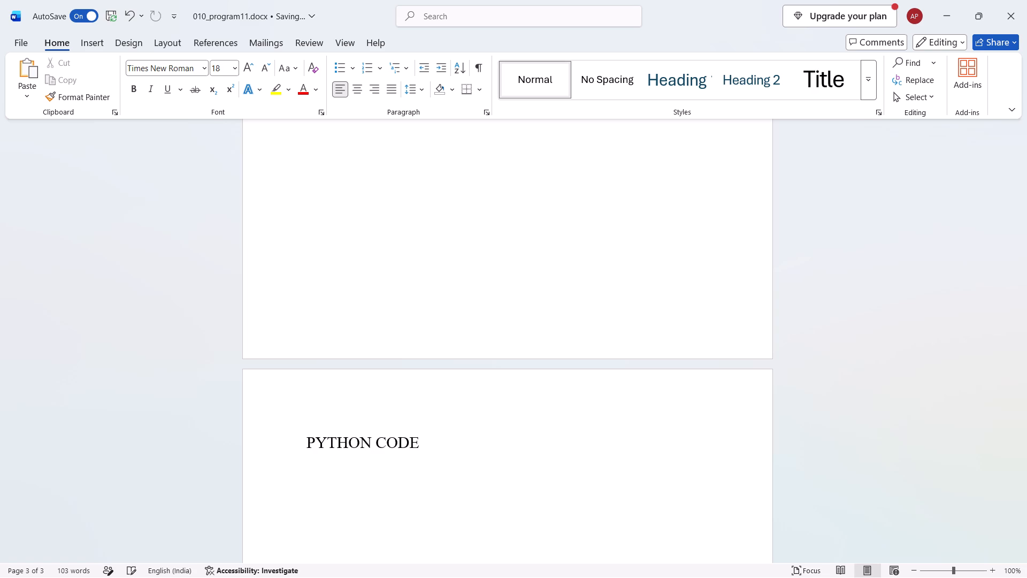
Make the "PYTHON CODE" heading bold and underlined, and start a new line below it.
left_click_drag(306, 441, 444, 432)
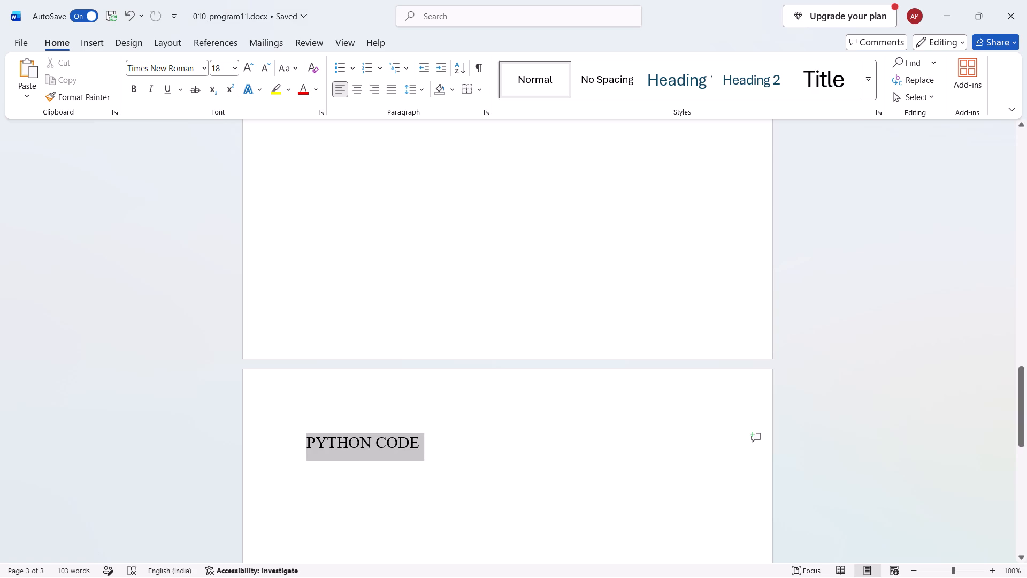
left_click_drag(444, 432, 448, 435)
left_click(135, 89)
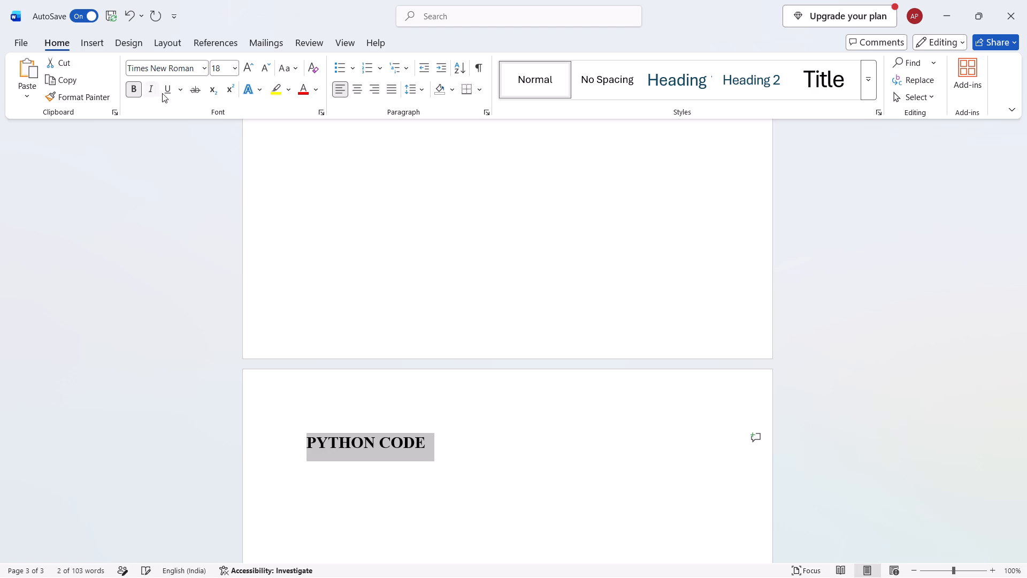
left_click(165, 91)
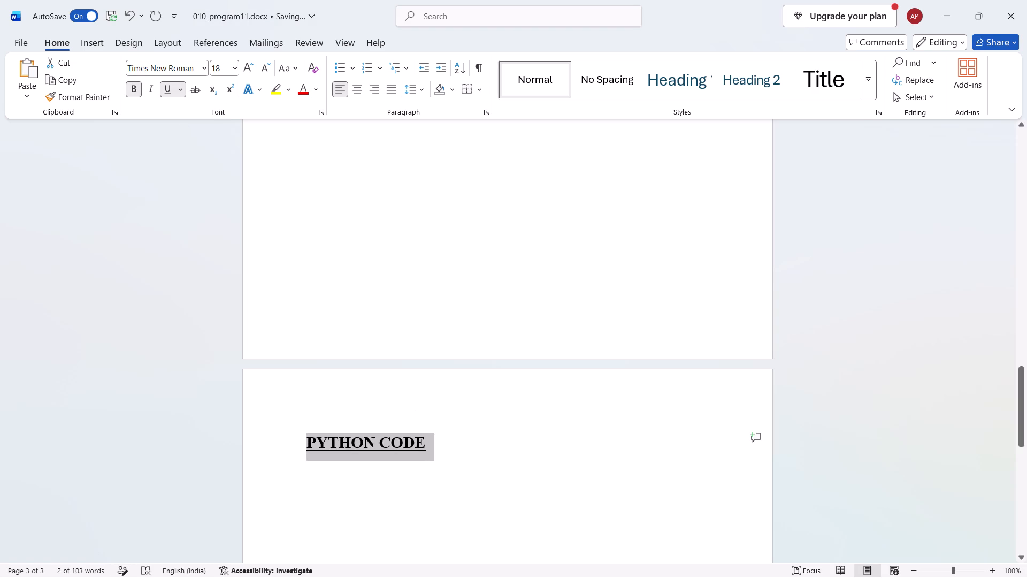
left_click(476, 458)
key("Return")
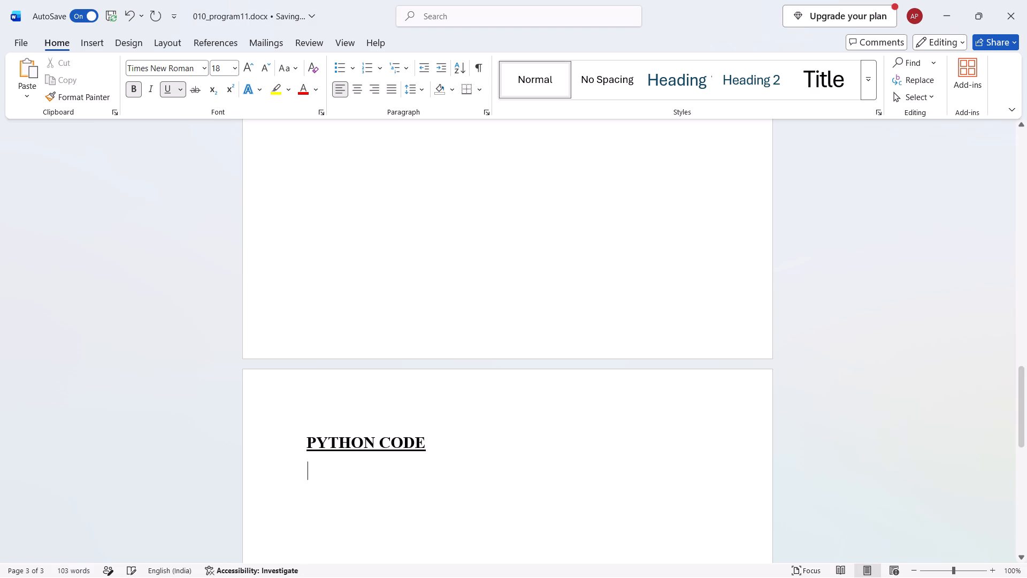
Paste the copied Python curve-fitting code on the line below the "PYTHON CODE" heading.
scroll(335, 421, "up", 3)
scroll(335, 421, "down", 9)
key("alt+Tab")
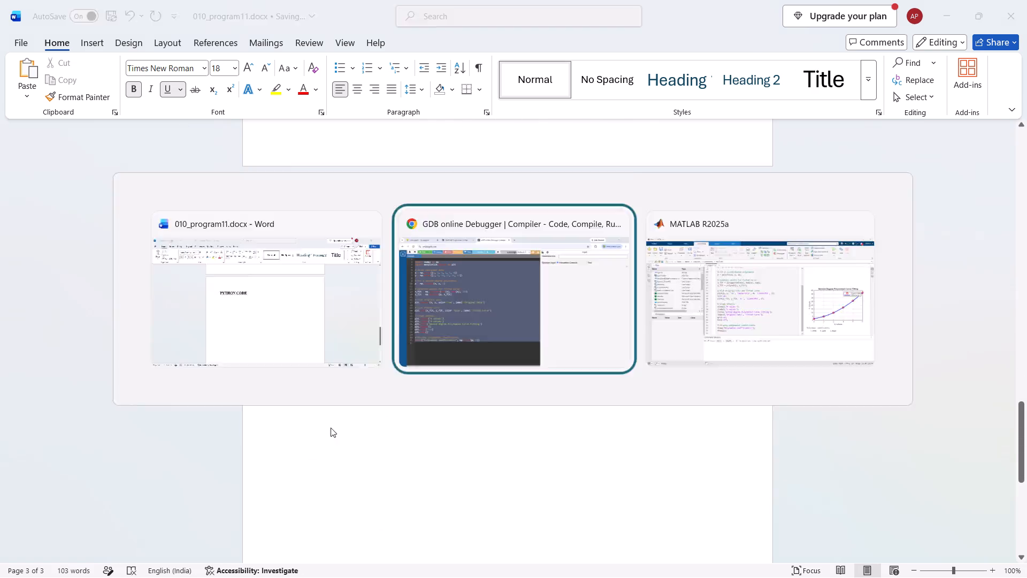
key("alt+Tab")
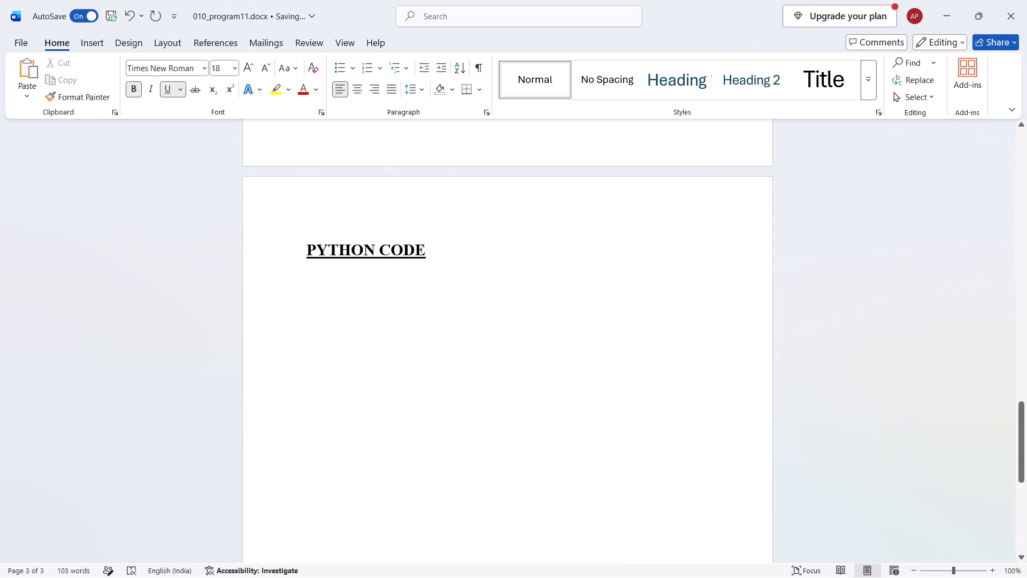
key("ctrl+v")
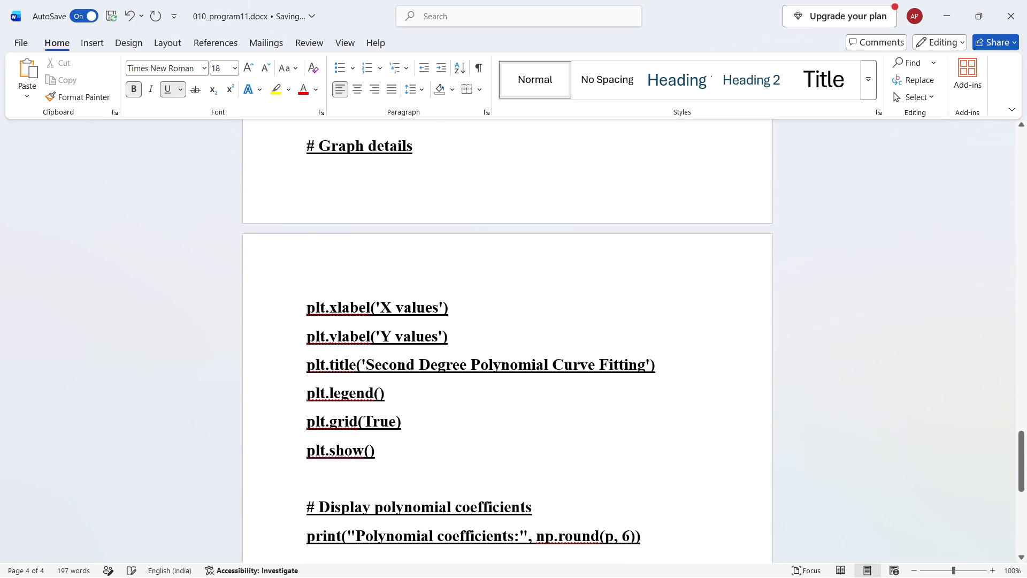
Remove the underline and bold from all the pasted Python code and reduce its font size to 16.
scroll(610, 473, "down", 3)
left_click_drag(654, 445, 443, 68)
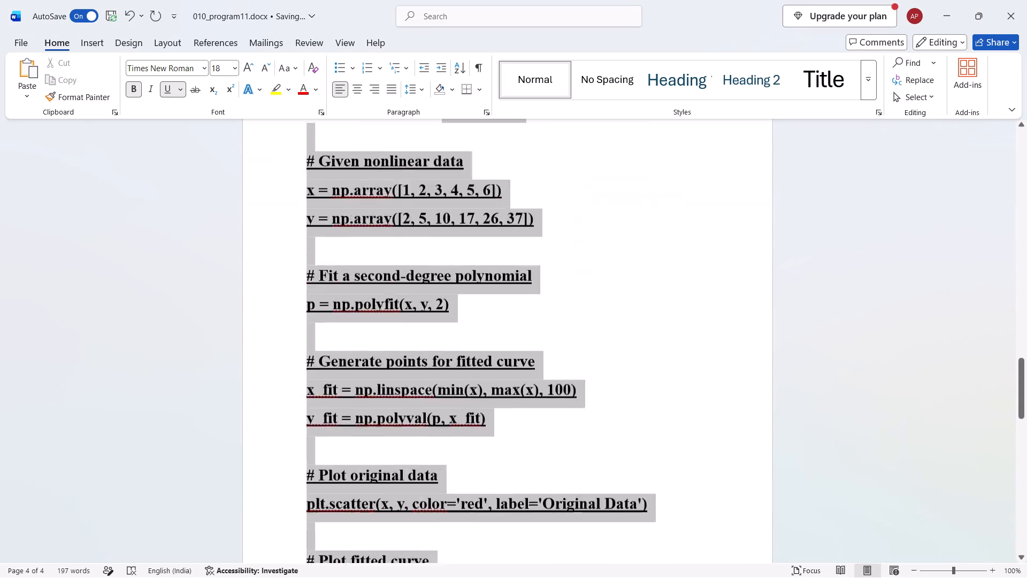
left_click_drag(443, 68, 329, 436)
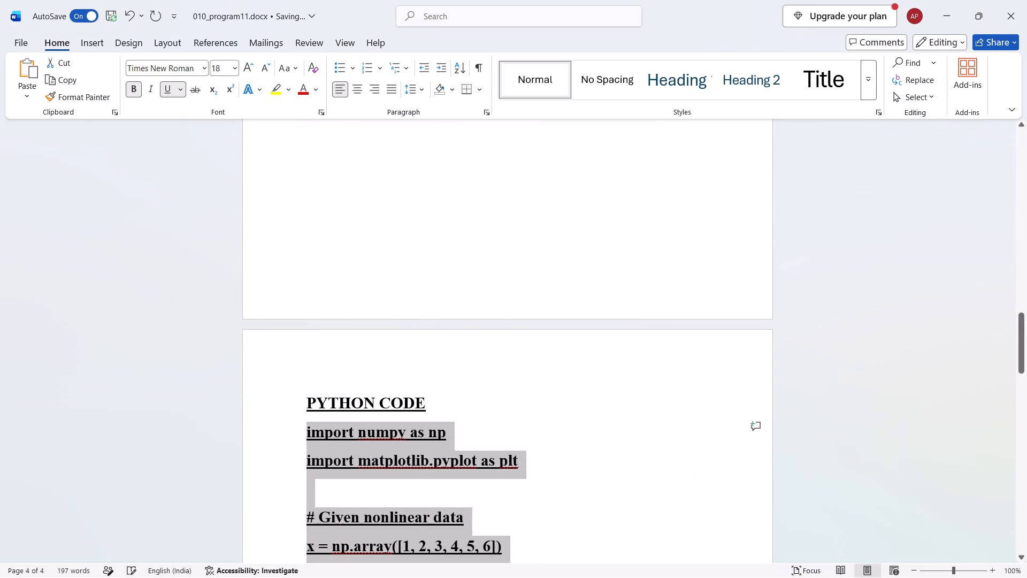
left_click(165, 93)
left_click(137, 86)
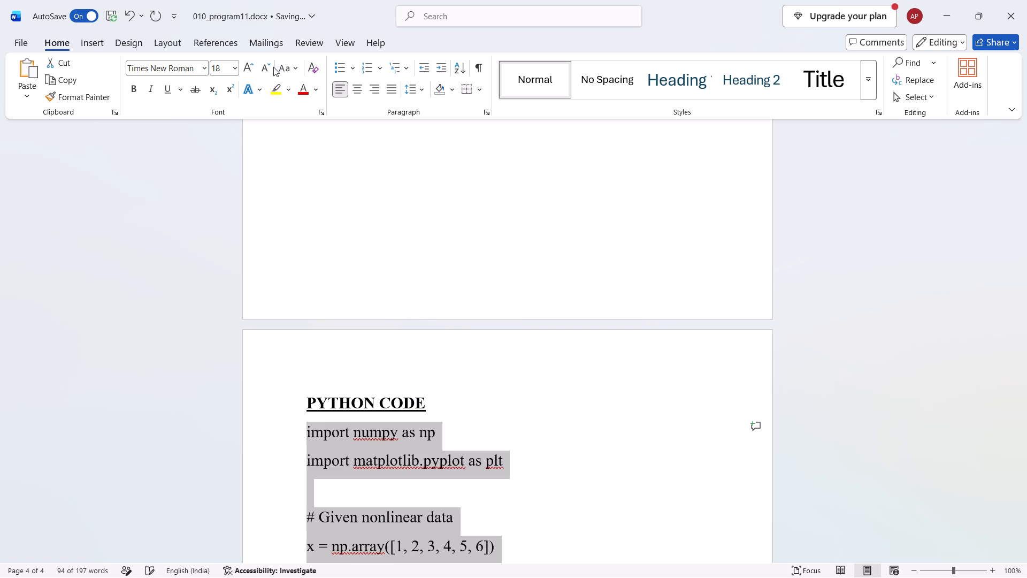
left_click(266, 70)
scroll(573, 577, "down", 3)
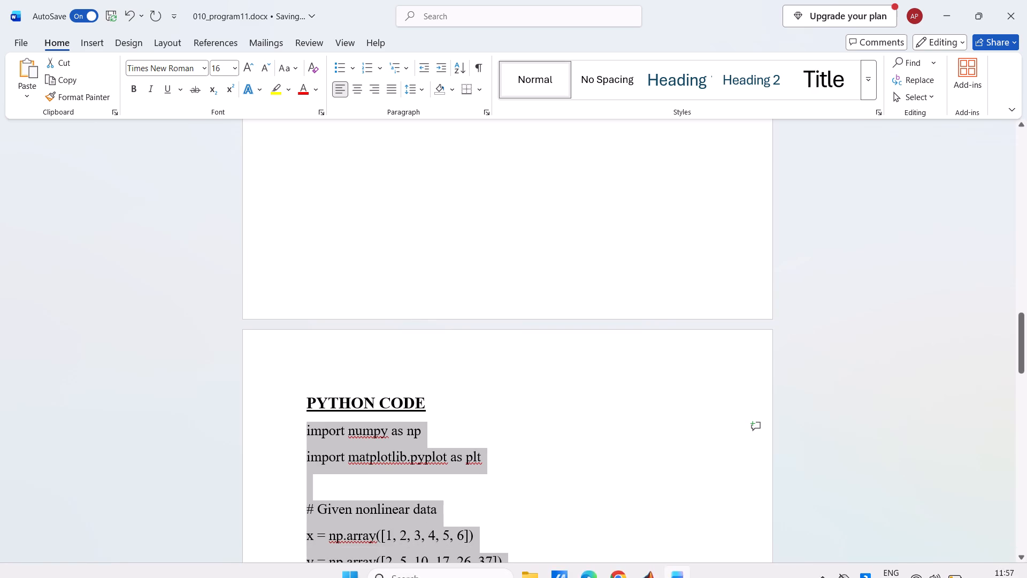
left_click(541, 351)
Check the font size used for the MATLAB code and set the whole Python code to the same size, 14.
scroll(471, 274, "up", 4)
scroll(374, 230, "up", 12)
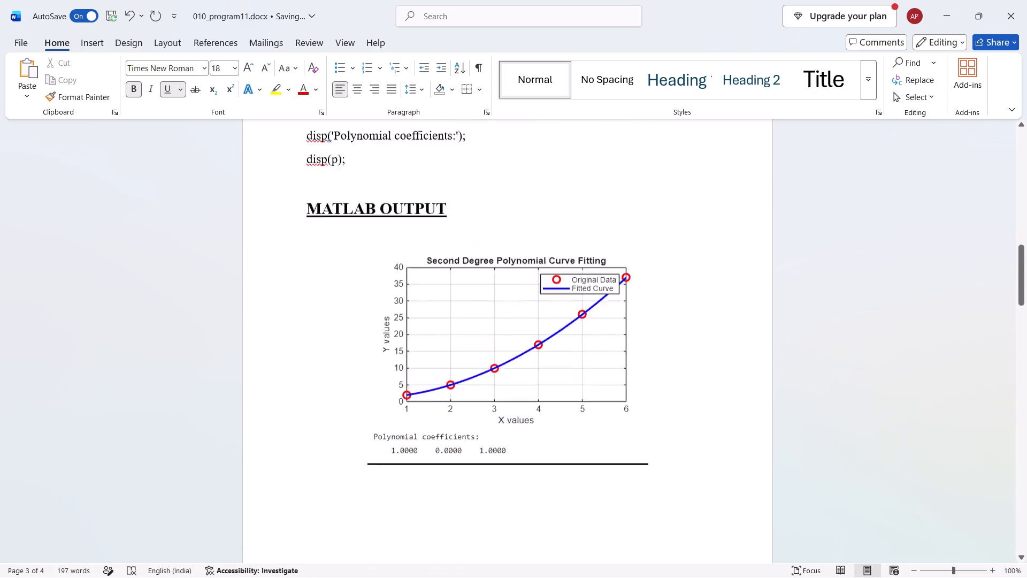
scroll(387, 217, "up", 5)
left_click(345, 301)
scroll(381, 443, "down", 12)
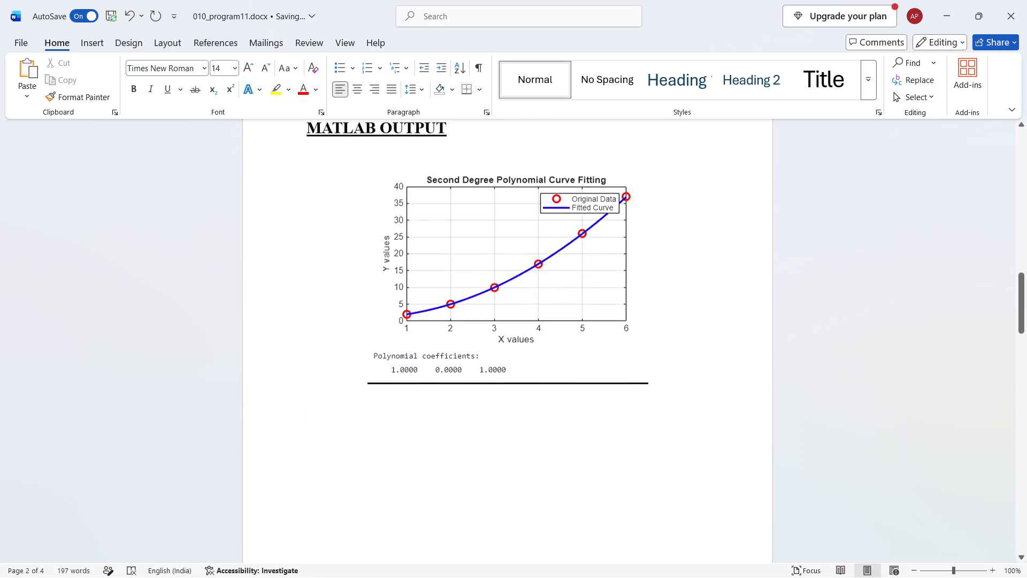
scroll(388, 428, "down", 16)
left_click_drag(307, 206, 393, 384)
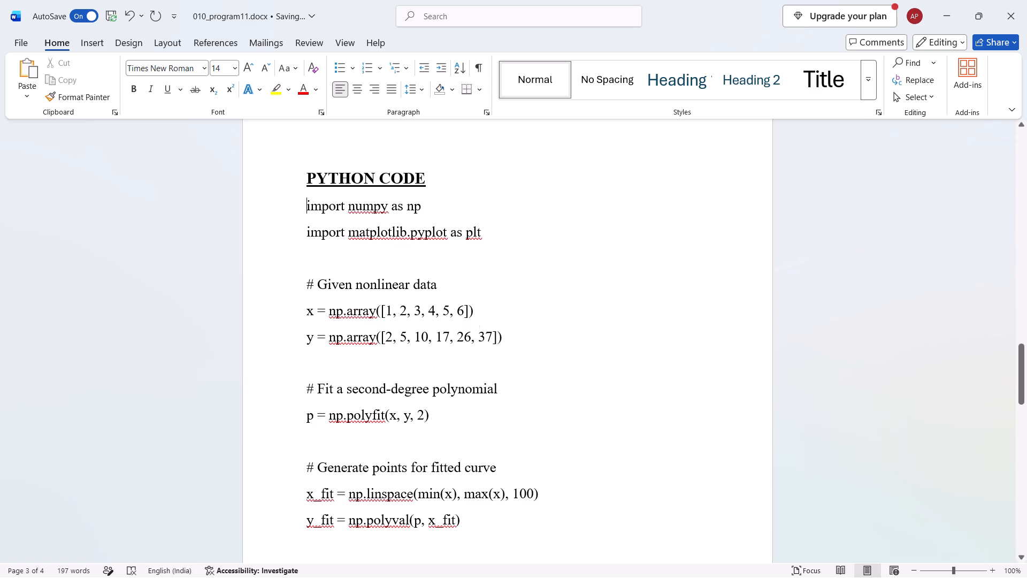
left_click_drag(393, 384, 512, 562)
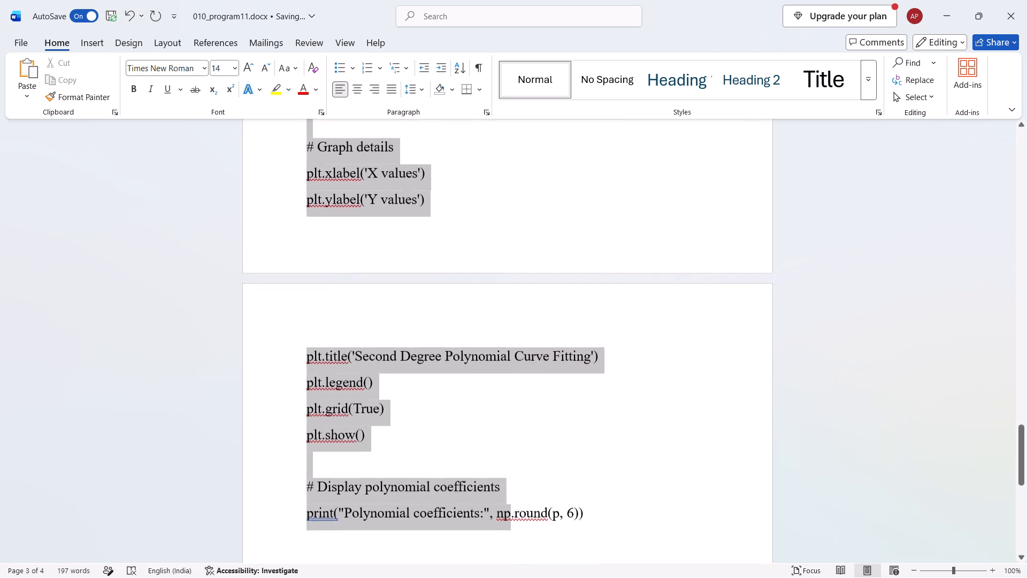
left_click_drag(512, 562, 593, 499)
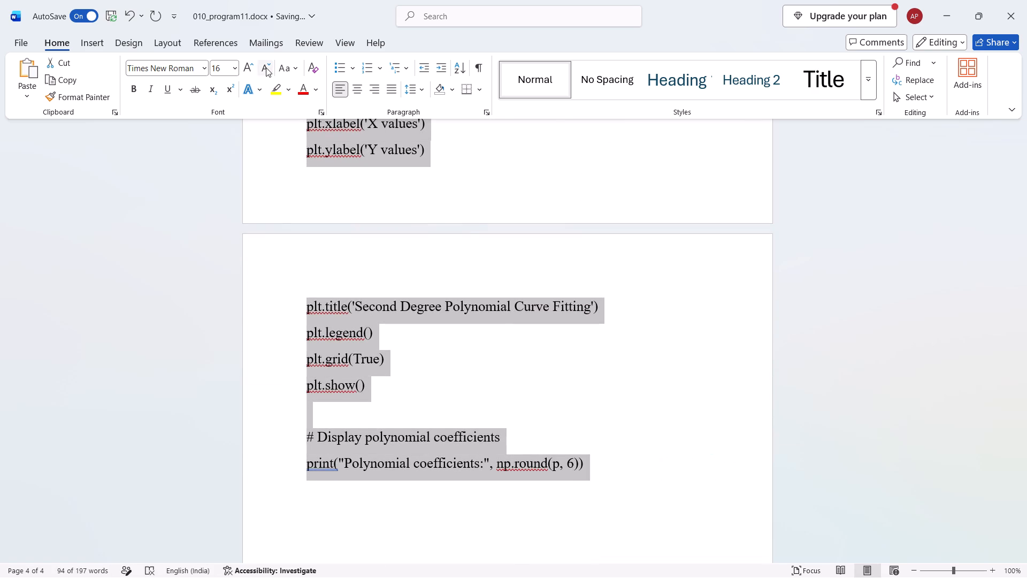
left_click(266, 67)
left_click(633, 432)
Start a new line below the final print statement of the Python code, leaving one blank line between.
scroll(497, 381, "up", 11)
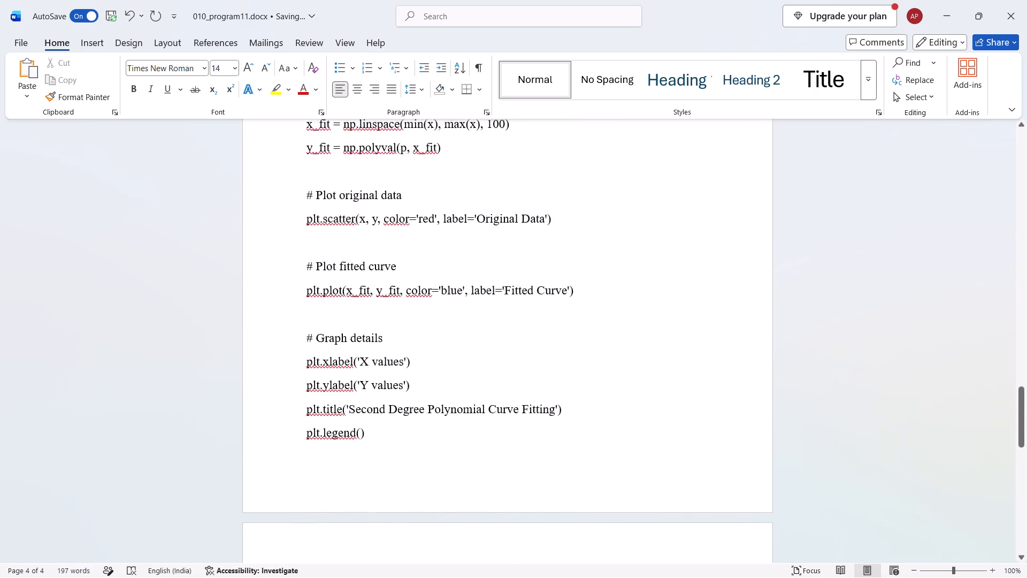
scroll(497, 381, "up", 13)
scroll(497, 381, "down", 18)
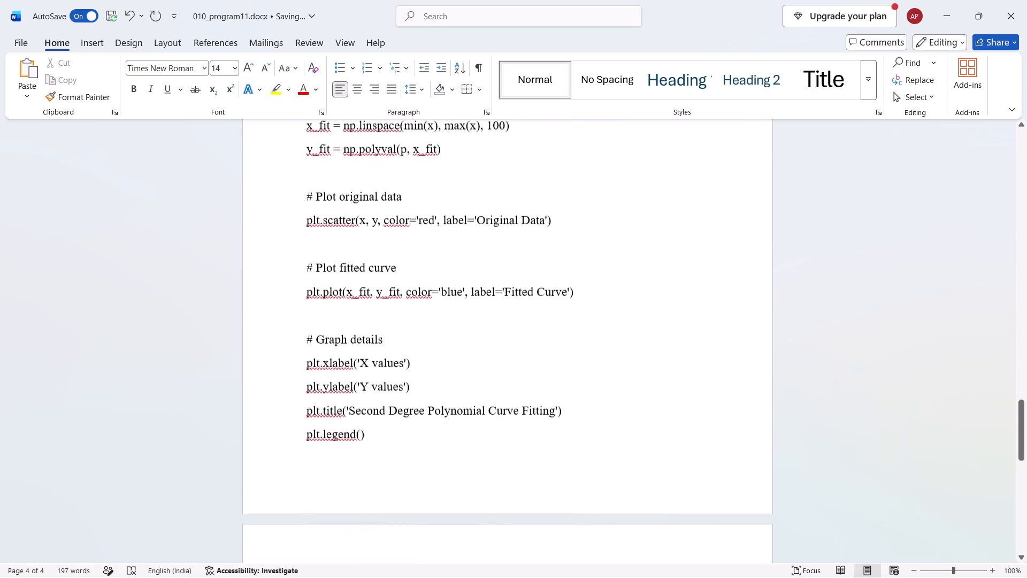
scroll(497, 381, "down", 10)
left_click(556, 323)
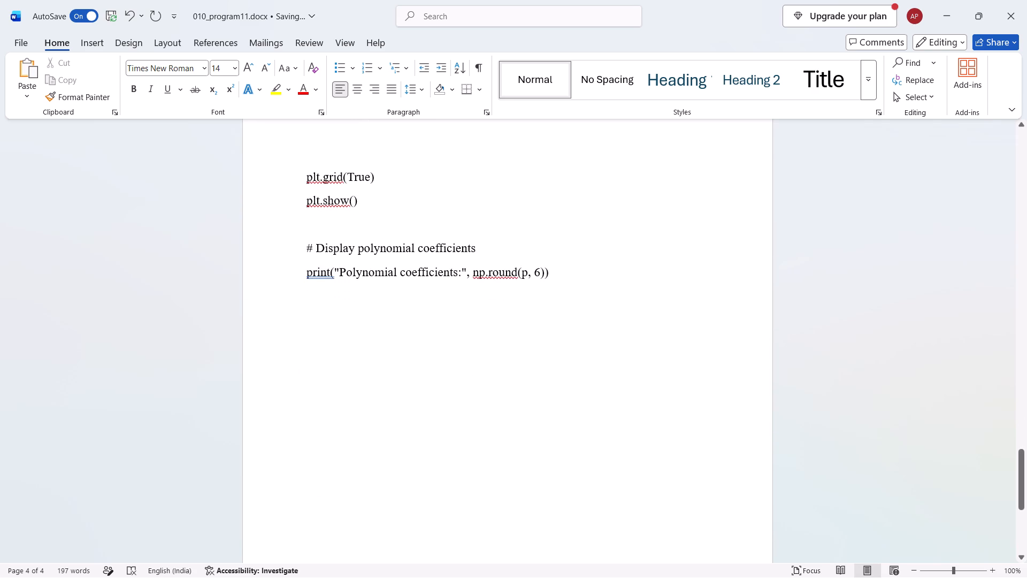
key("Return")
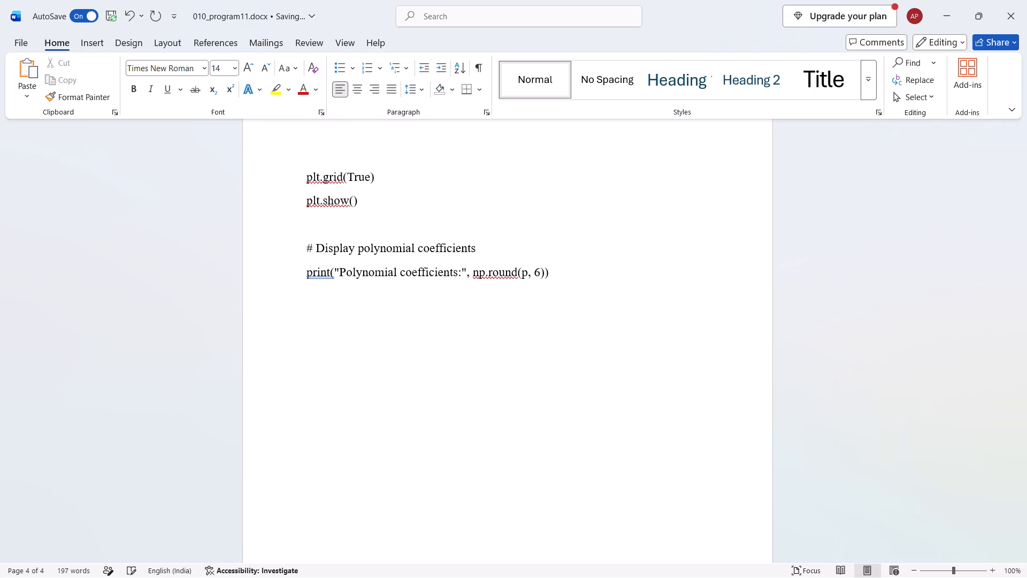
key("Return")
type("PY")
key("BackSpace")
key("BackSpace")
Copy the "PYTHON CODE" heading and paste it on the new line below the end of the Python code.
scroll(590, 297, "up", 20)
scroll(590, 297, "up", 1)
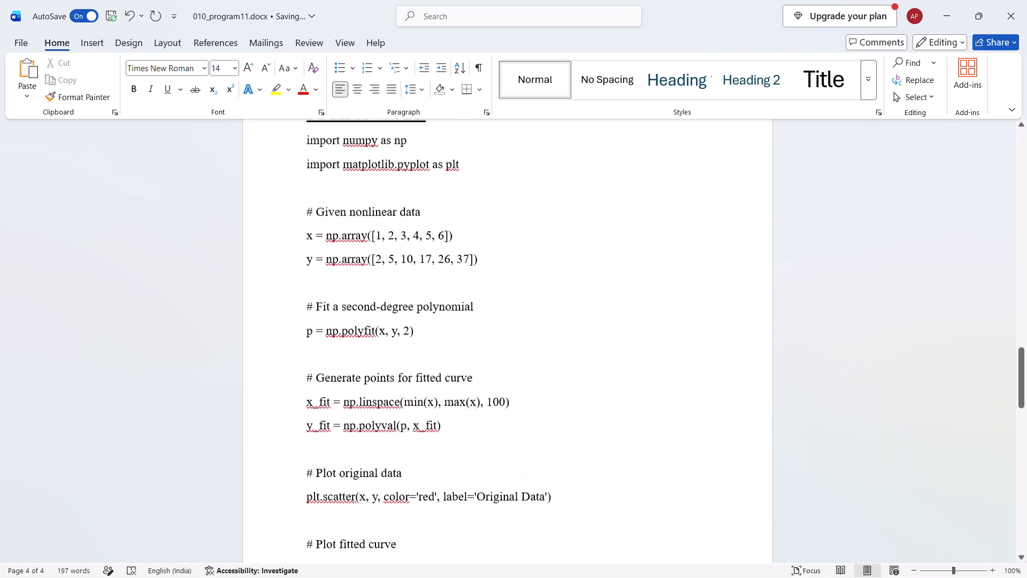
scroll(577, 311, "up", 5)
left_click_drag(423, 252, 282, 260)
key("ctrl+c")
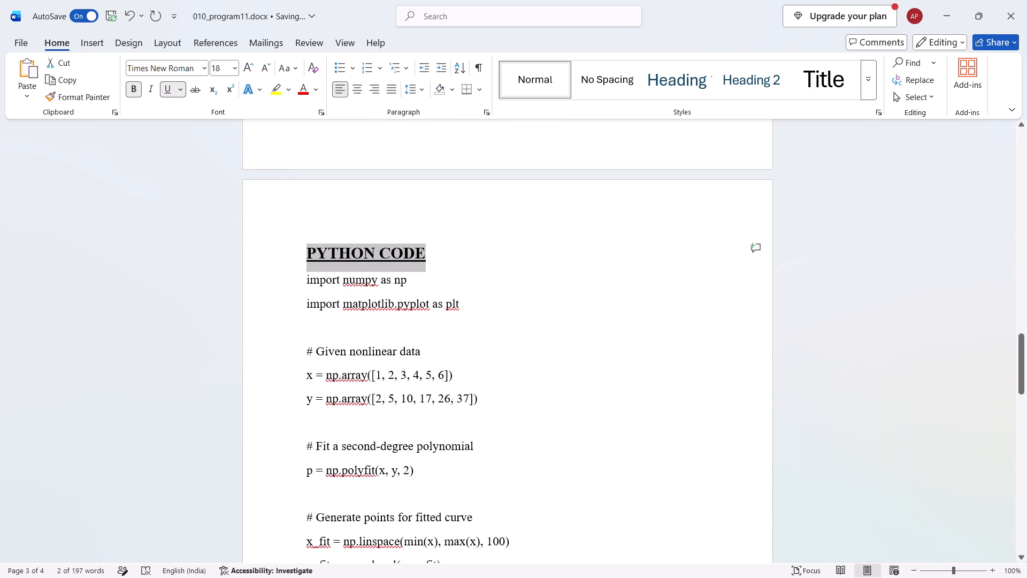
scroll(509, 248, "down", 1)
key("Escape")
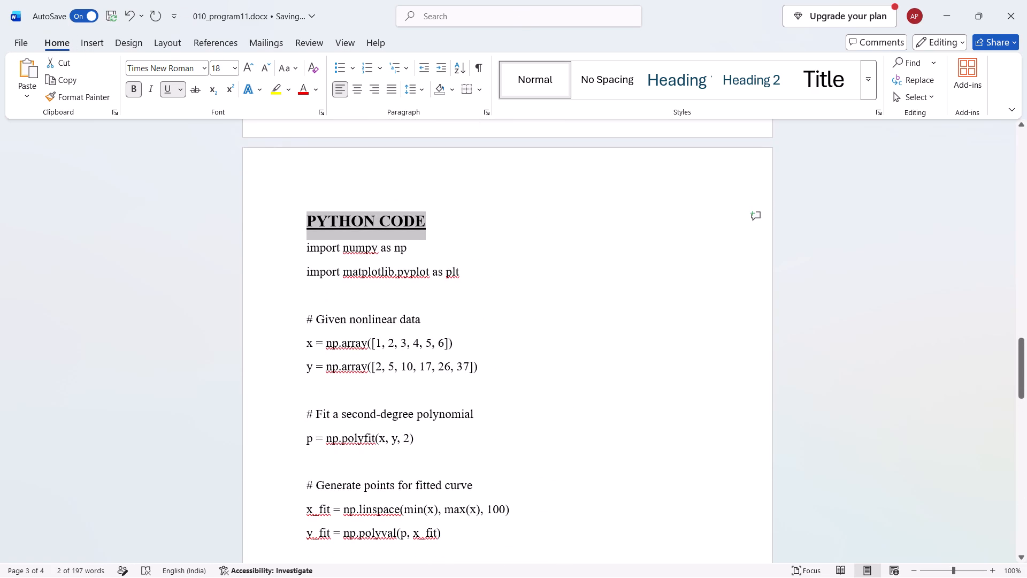
scroll(508, 261, "down", 20)
scroll(508, 261, "down", 6)
scroll(502, 308, "down", 3)
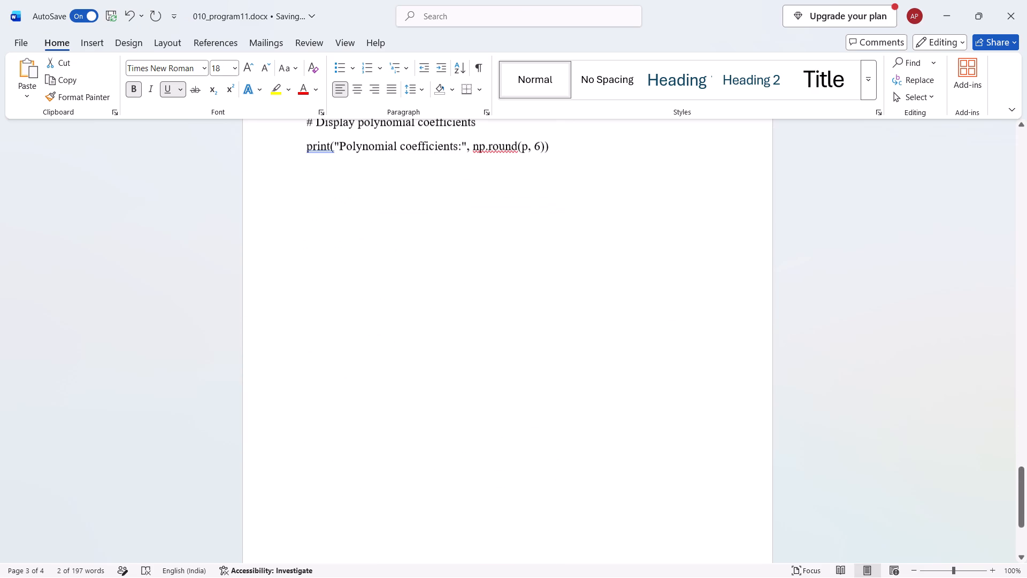
left_click(475, 275)
key("ctrl+v")
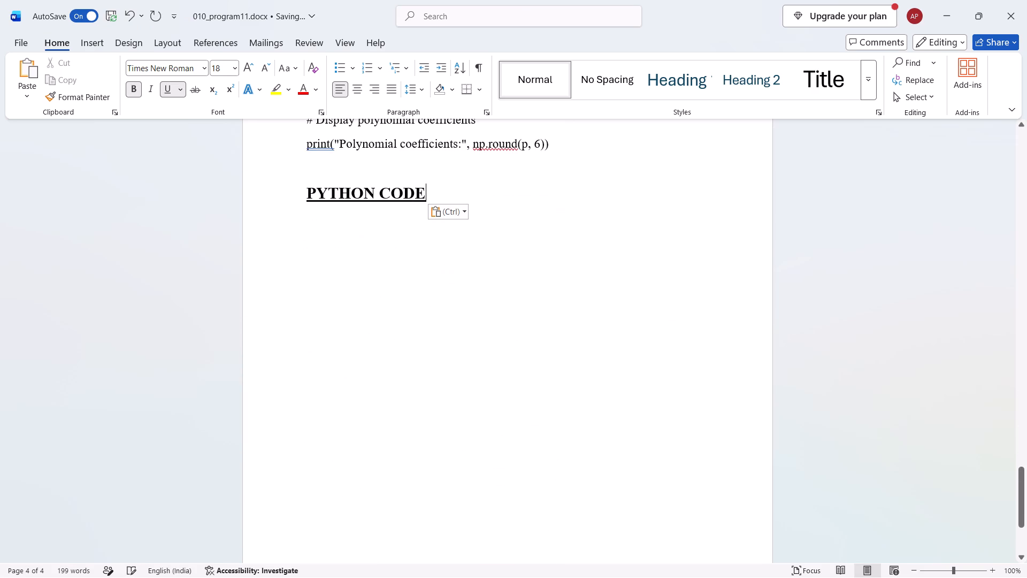
Change the pasted heading to "PYTHON OUTPUT" and start a new line below it.
key("BackSpace")
key("BackSpace")
key("BackSpace")
key("BackSpace")
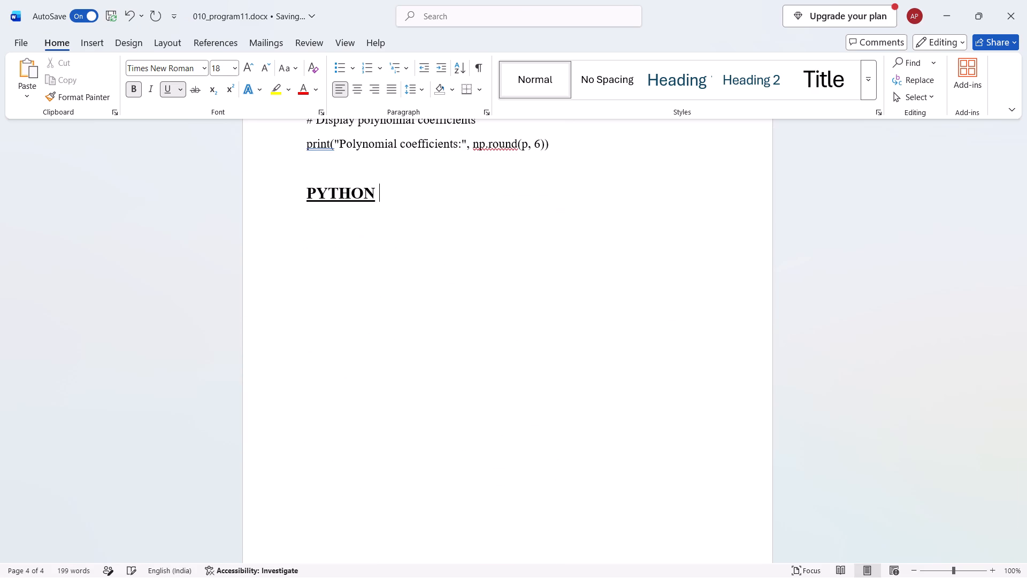
type("OU")
type("TPUT")
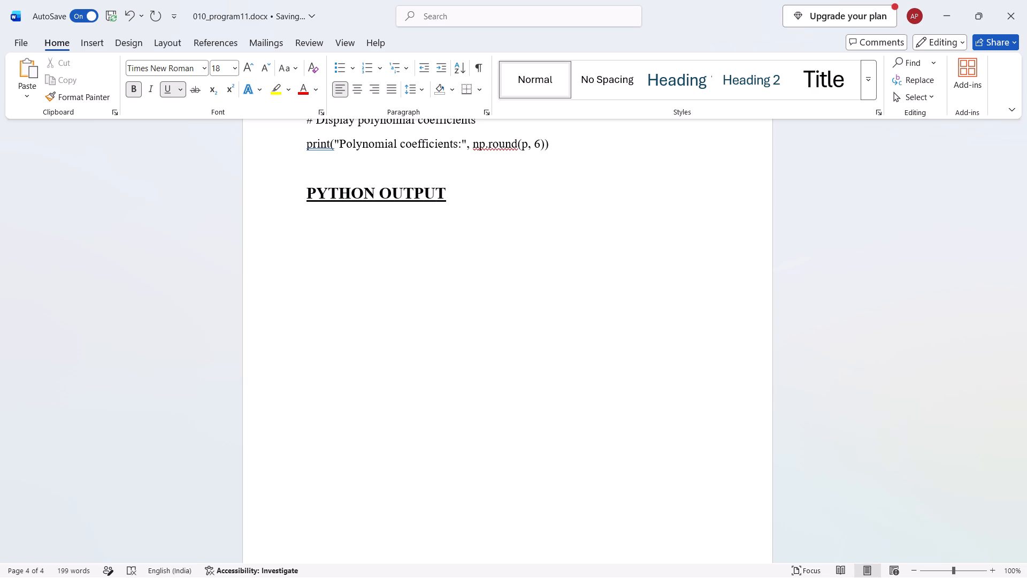
key("Return")
Switch to the OnlineGDB page in Chrome and run the Python program in main.py.
key("alt+Tab")
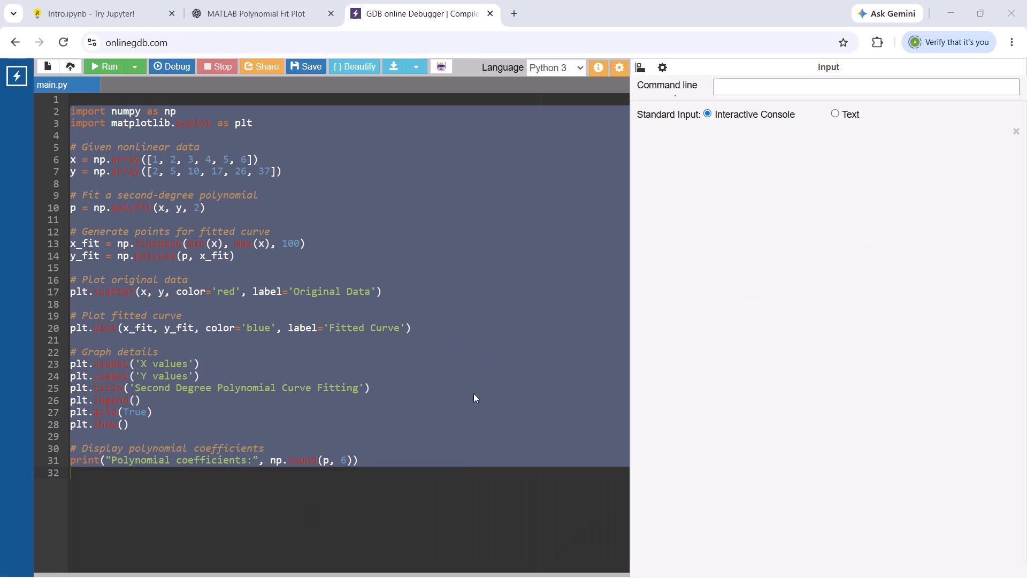
left_click(459, 381)
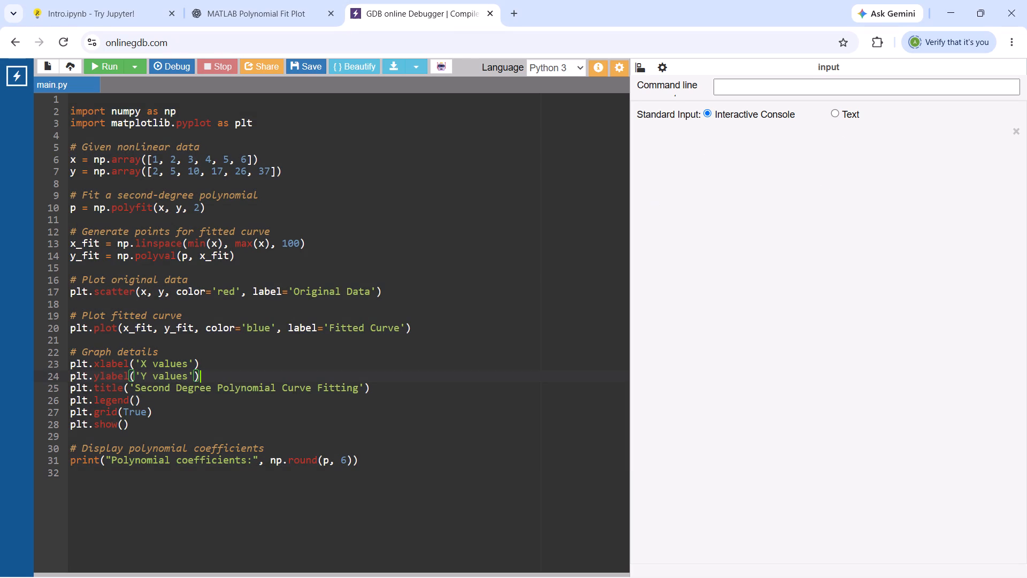
left_click(95, 60)
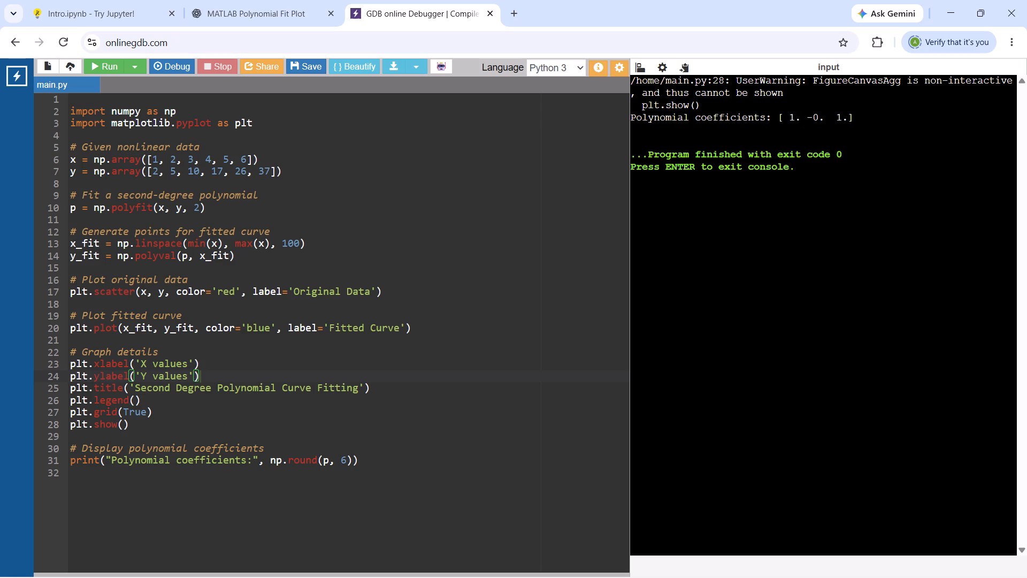
Capture a rectangular screenshot of only the "Polynomial coefficients" line in the program's console output.
key("shift+super+s")
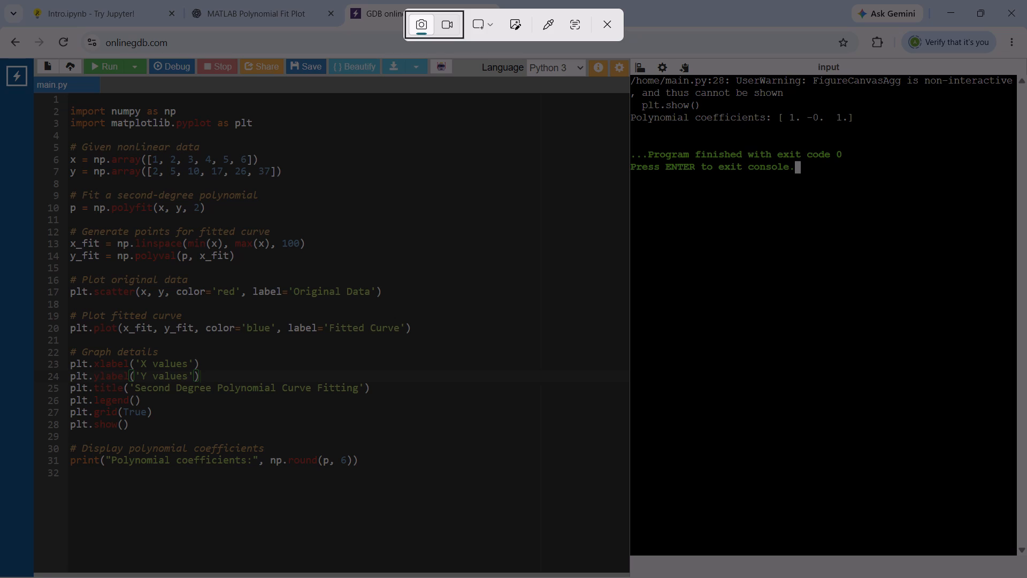
left_click_drag(631, 110, 643, 133)
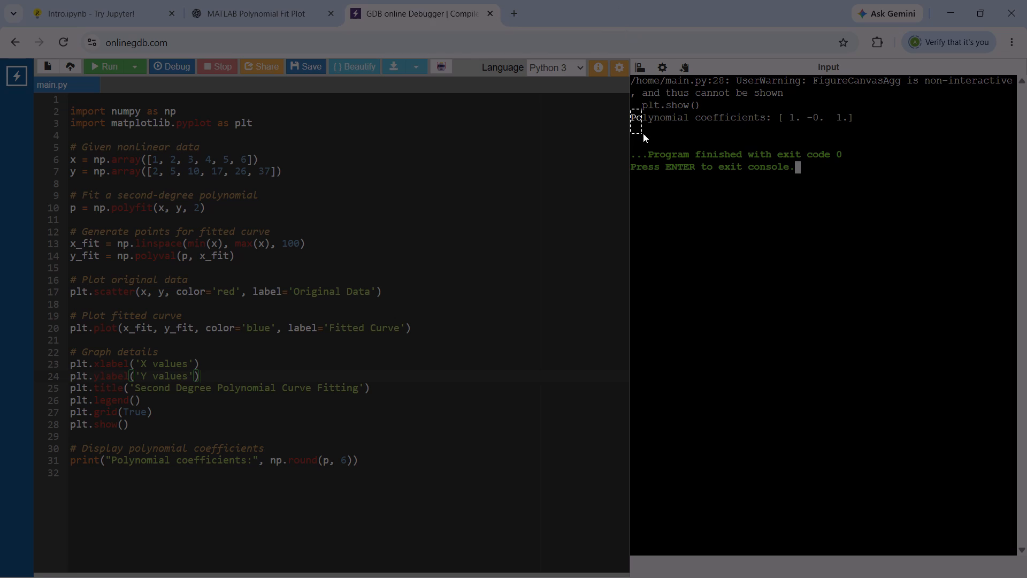
left_click_drag(643, 133, 875, 133)
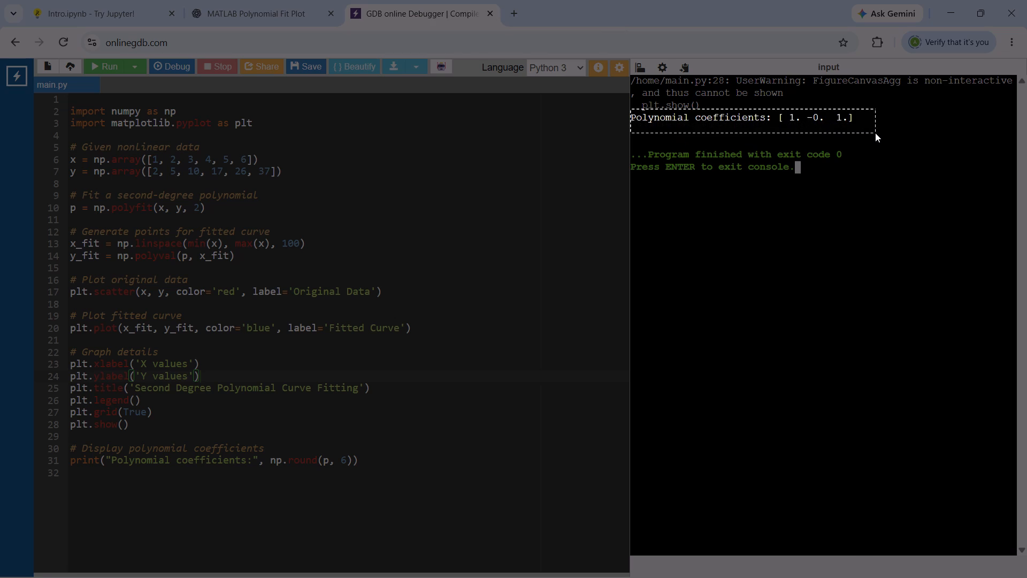
left_click_drag(875, 133, 869, 123)
left_click_drag(869, 123, 869, 125)
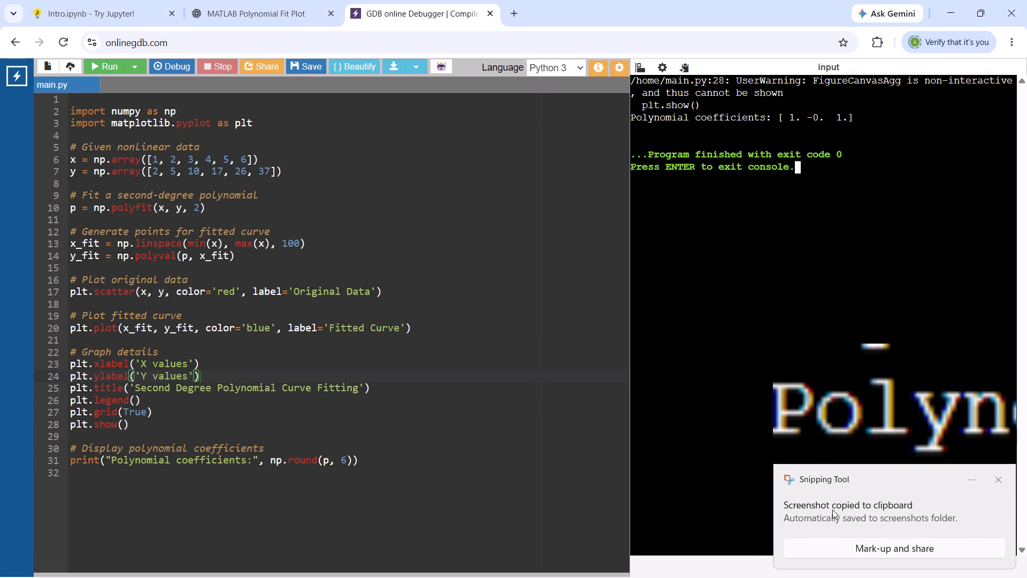
Switch back to the 010_program11 document in Word.
key("alt+Tab")
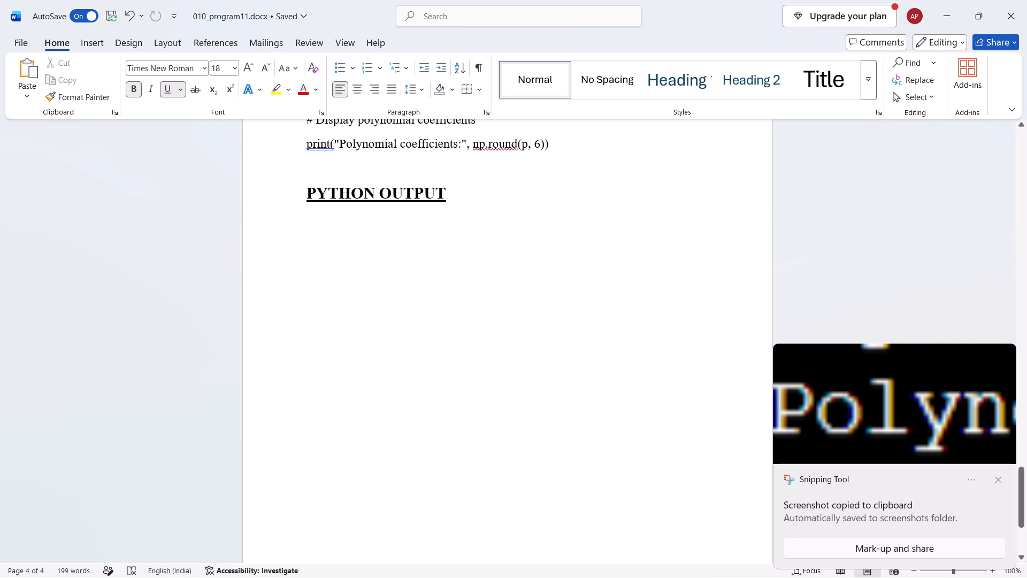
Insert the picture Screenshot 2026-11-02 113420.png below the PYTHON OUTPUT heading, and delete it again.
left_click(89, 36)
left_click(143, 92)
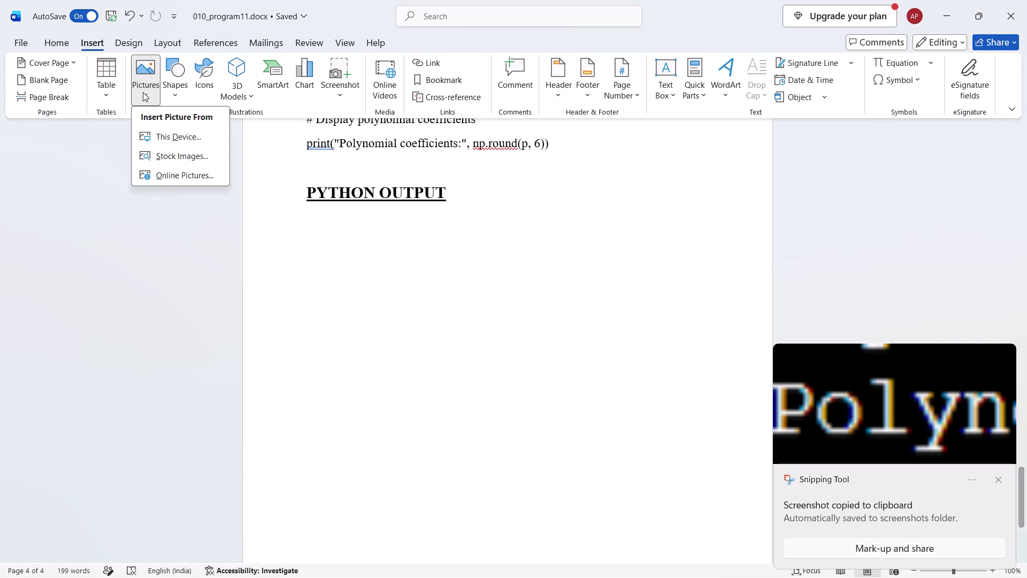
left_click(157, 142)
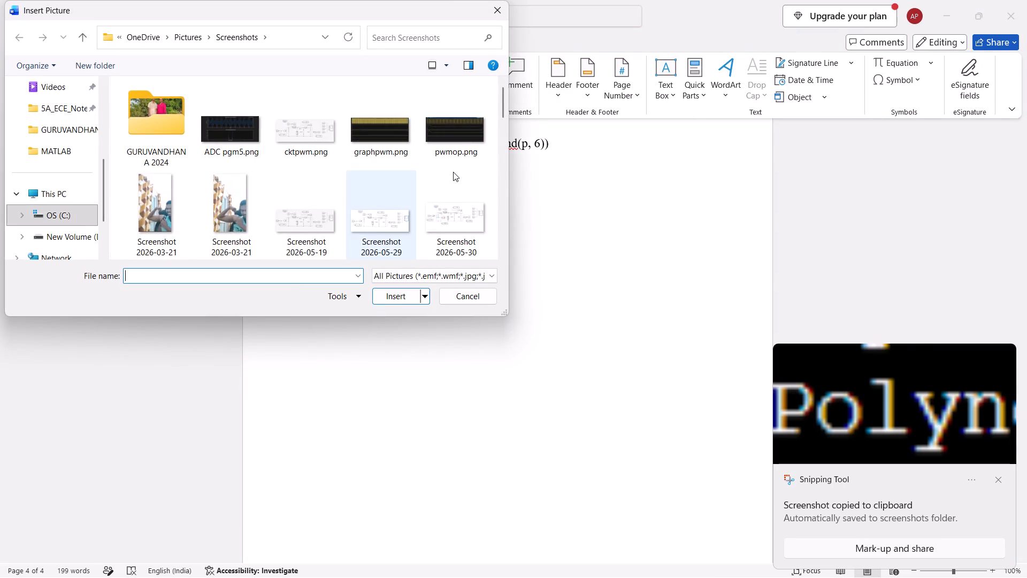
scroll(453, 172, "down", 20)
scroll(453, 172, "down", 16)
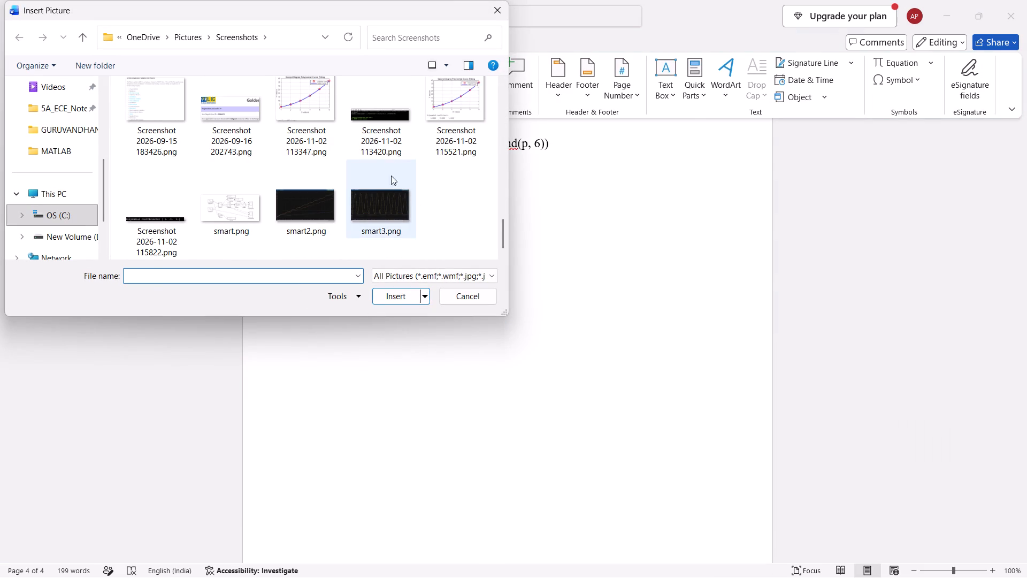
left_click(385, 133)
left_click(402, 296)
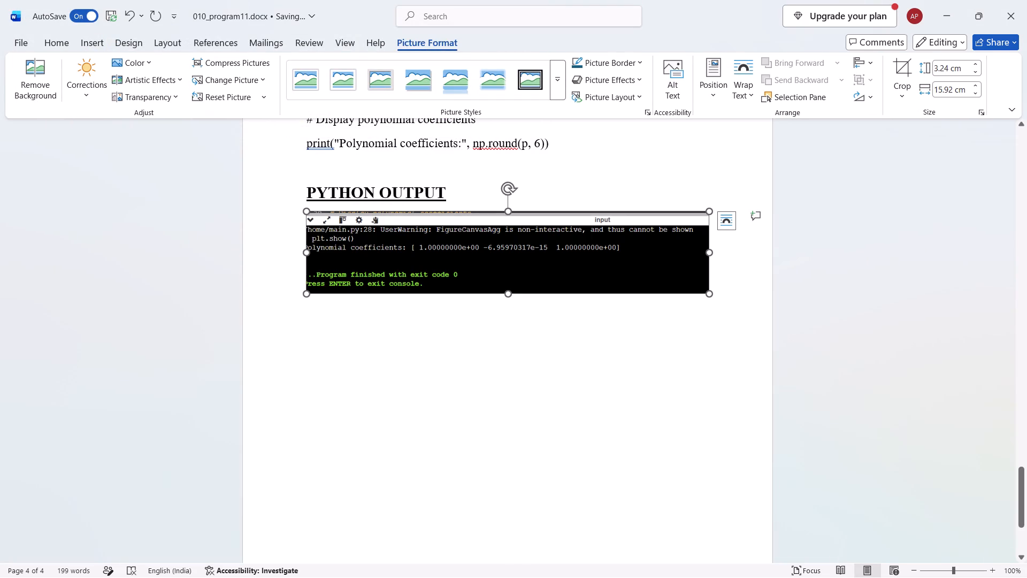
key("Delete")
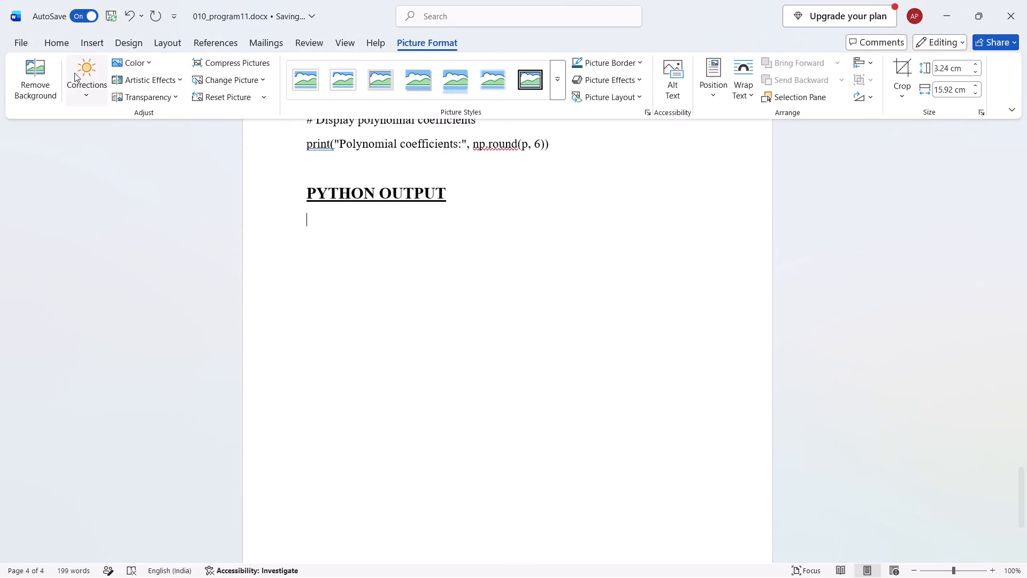
Insert the picture Screenshot 2026-11-02 115822.png from the Screenshots folder below the PYTHON OUTPUT heading.
left_click(80, 43)
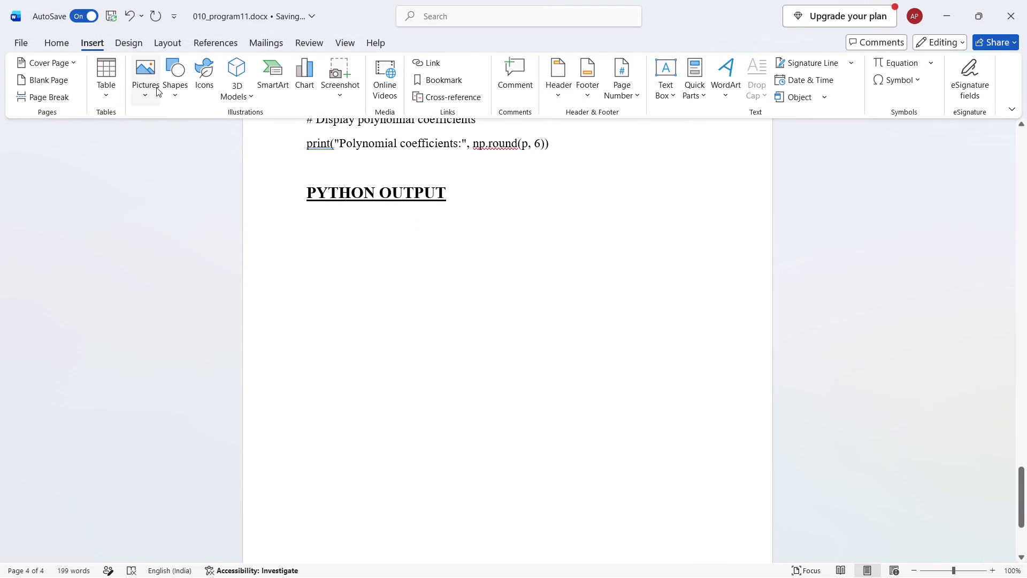
left_click(156, 88)
left_click(158, 135)
scroll(401, 296, "down", 9)
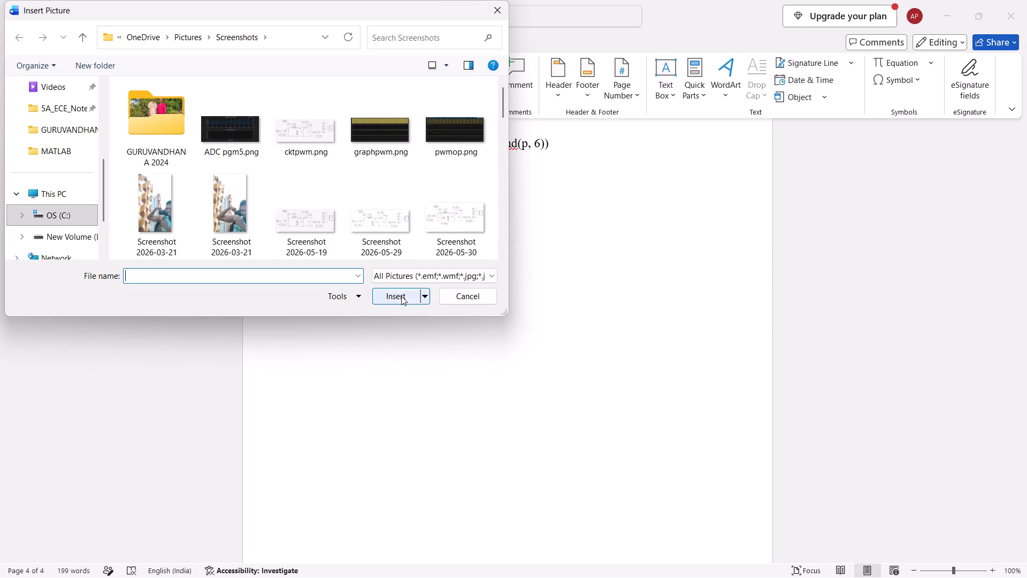
scroll(401, 296, "down", 20)
scroll(401, 296, "down", 11)
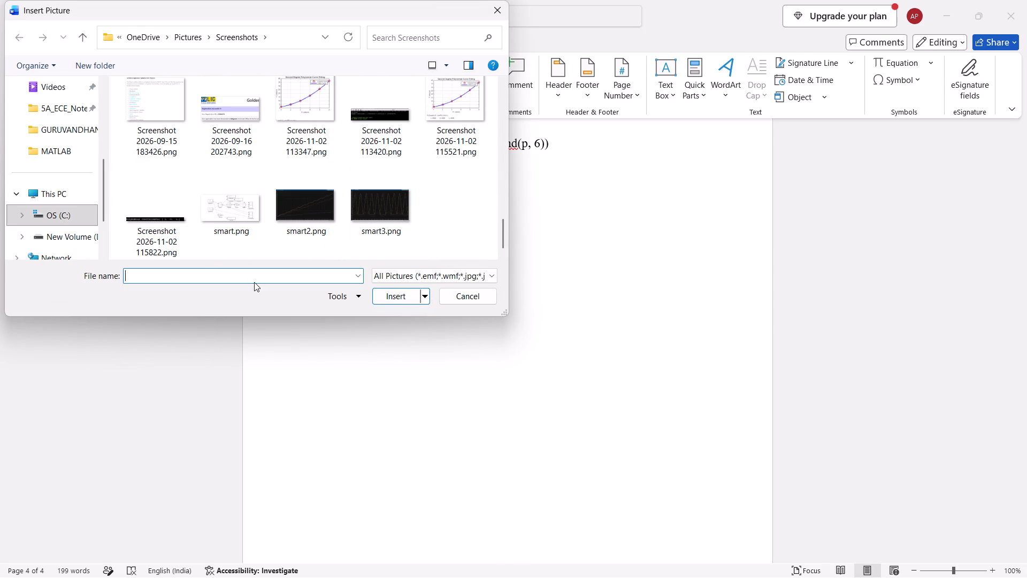
left_click(136, 212)
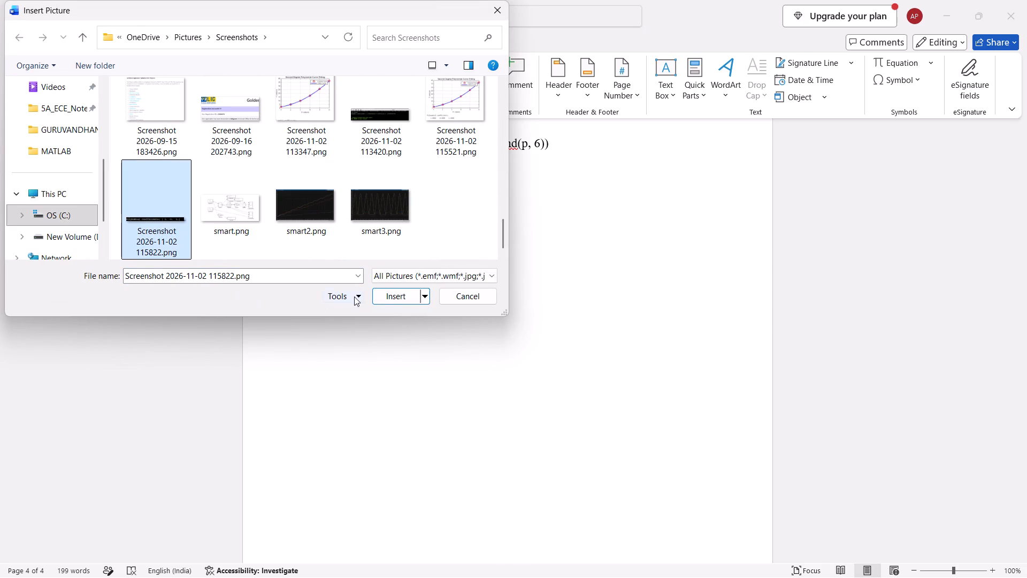
left_click(386, 296)
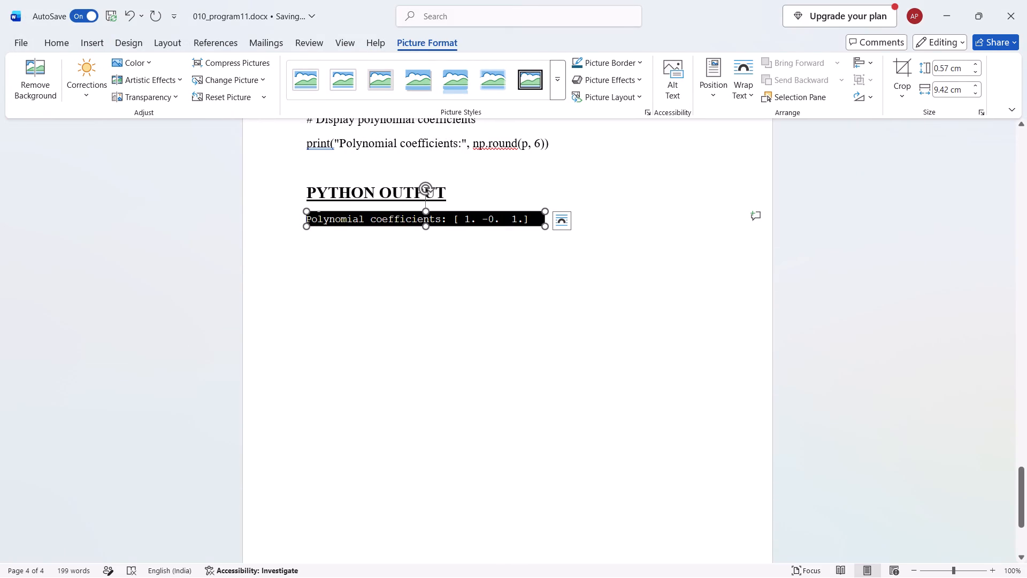
Centre the inserted polynomial coefficients picture horizontally on the page.
left_click_drag(442, 218, 456, 219)
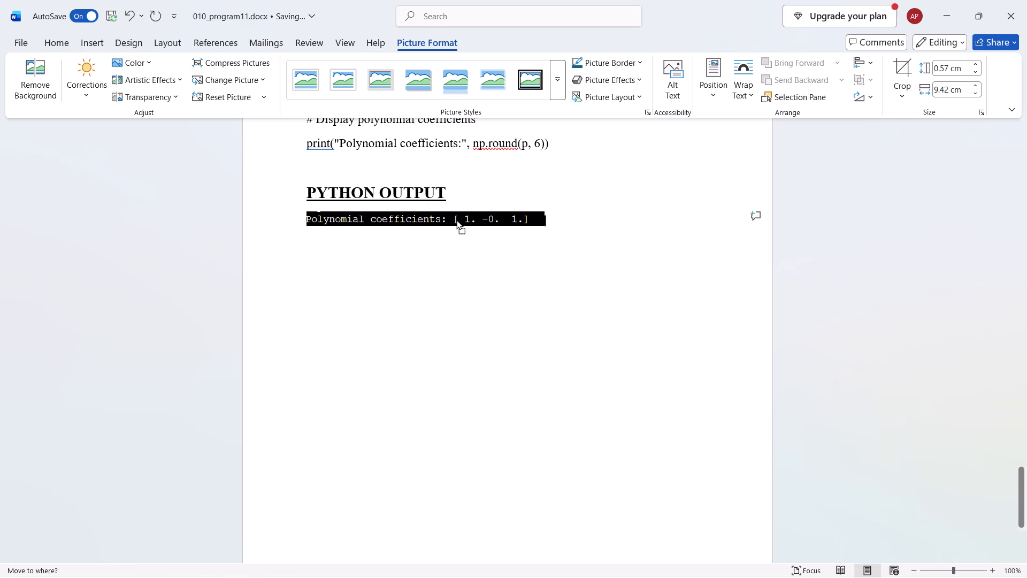
left_click_drag(456, 219, 458, 219)
left_click(55, 47)
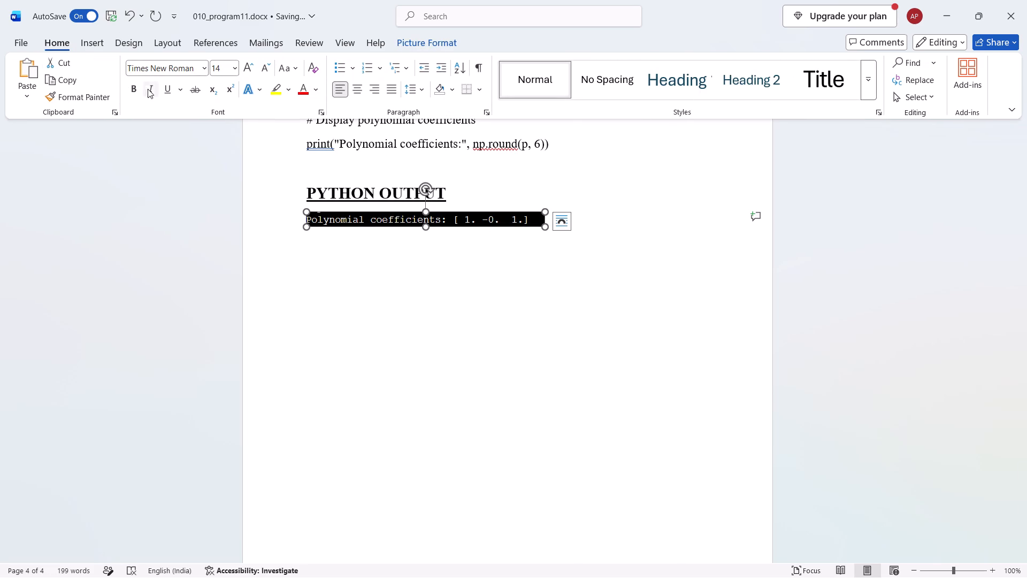
left_click(348, 89)
left_click(357, 93)
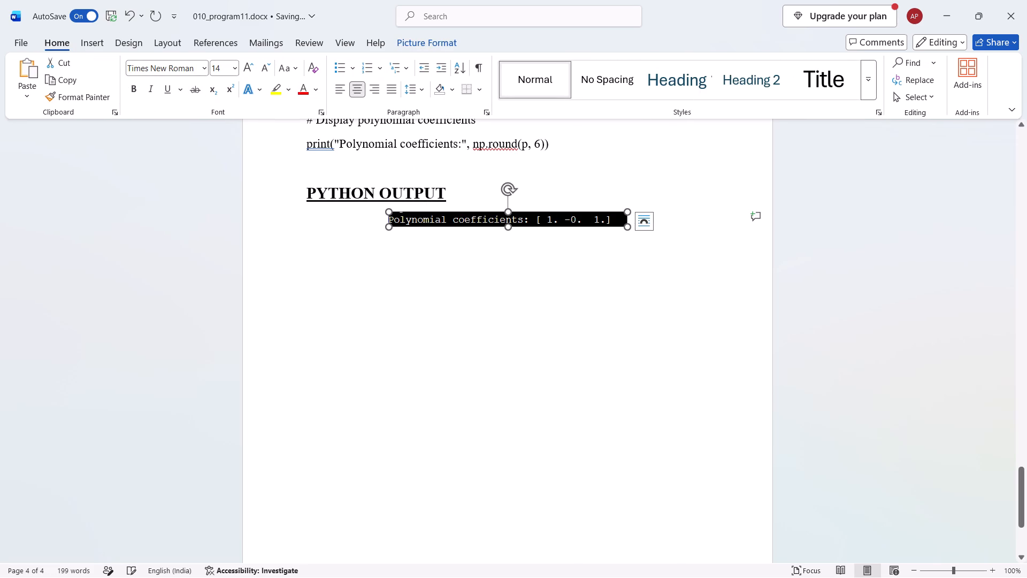
Add an empty line between the PYTHON OUTPUT heading and the polynomial coefficients picture.
left_click(535, 261)
left_click(500, 197)
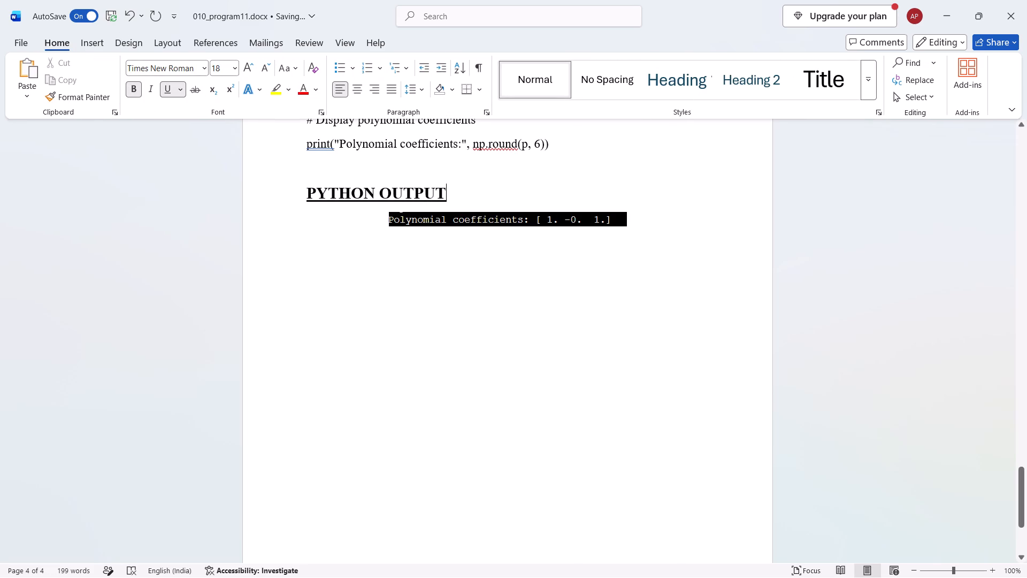
left_click(387, 214)
key("Return")
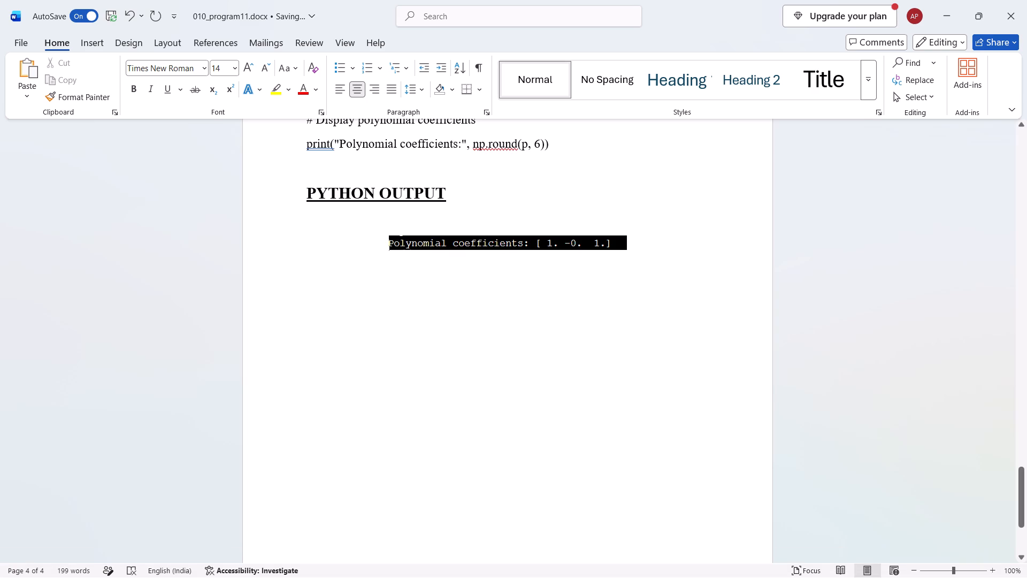
Review the whole document, from the MATLAB code on the first page to the Python output at the end.
scroll(682, 536, "down", 3)
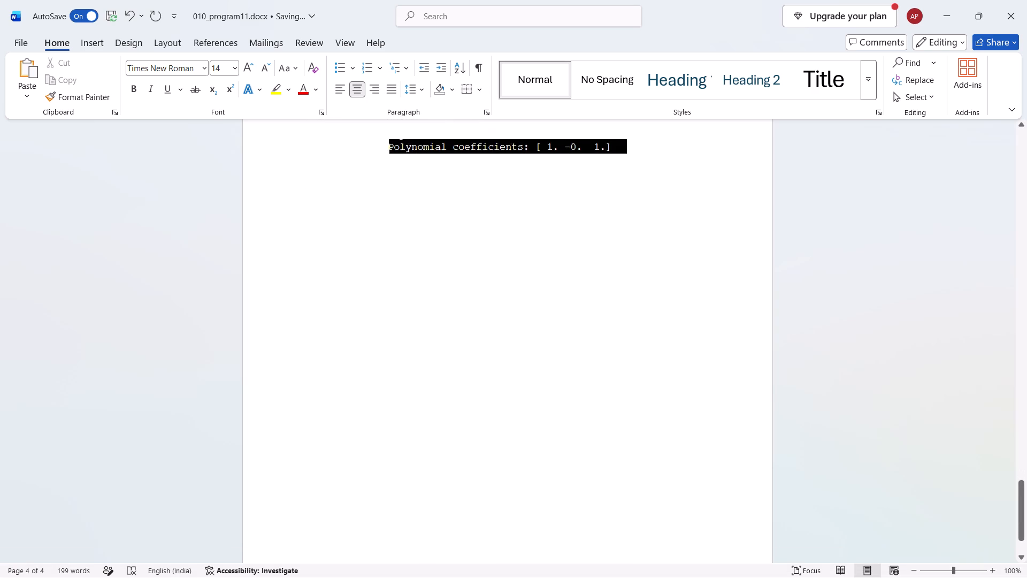
scroll(698, 482, "up", 20)
scroll(698, 482, "up", 12)
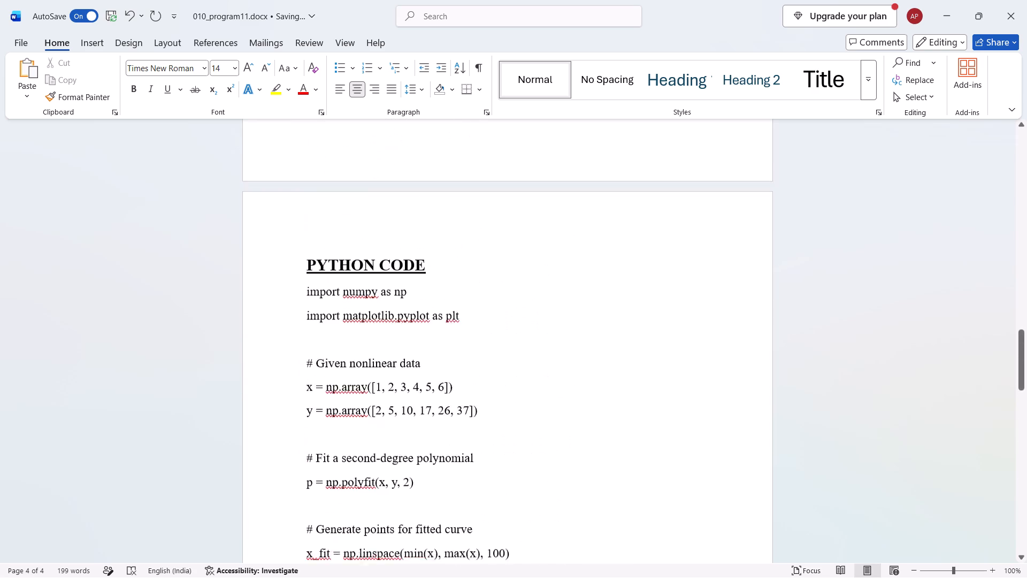
scroll(646, 422, "up", 13)
scroll(673, 384, "up", 17)
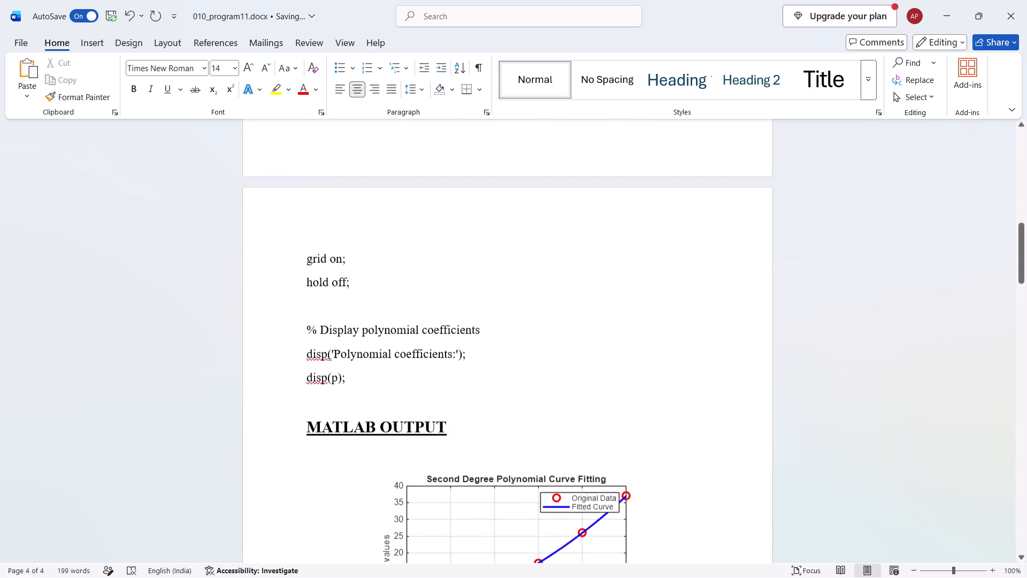
scroll(675, 384, "up", 20)
scroll(675, 384, "up", 7)
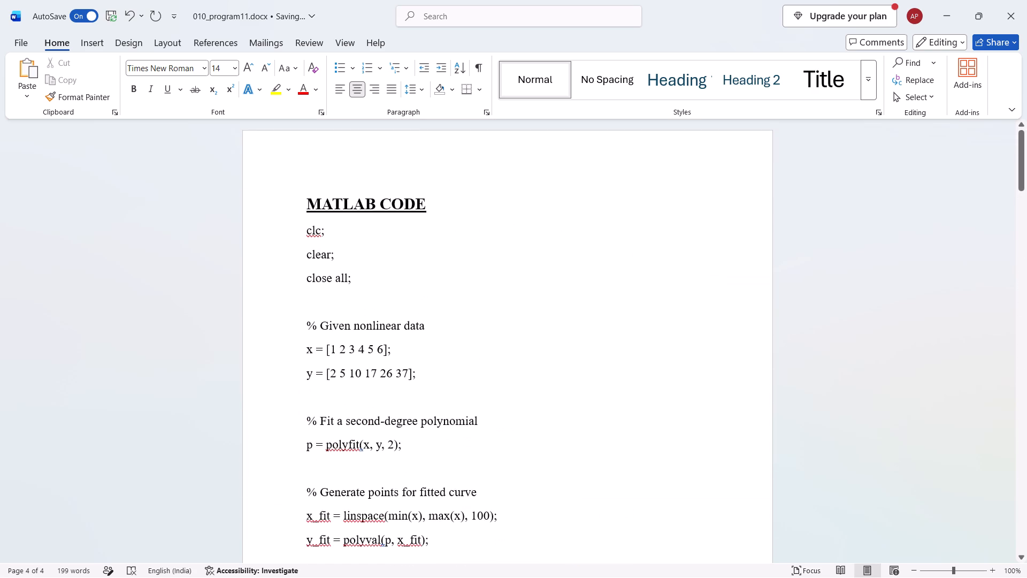
scroll(612, 393, "down", 20)
scroll(612, 393, "down", 20)
scroll(612, 393, "down", 9)
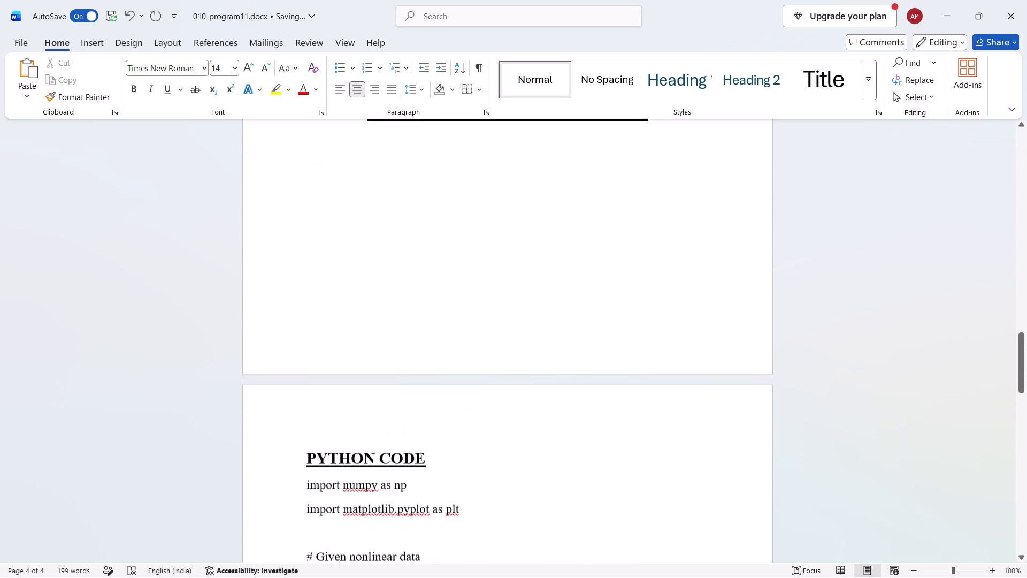
scroll(624, 379, "down", 20)
scroll(624, 379, "down", 10)
scroll(630, 387, "up", 5)
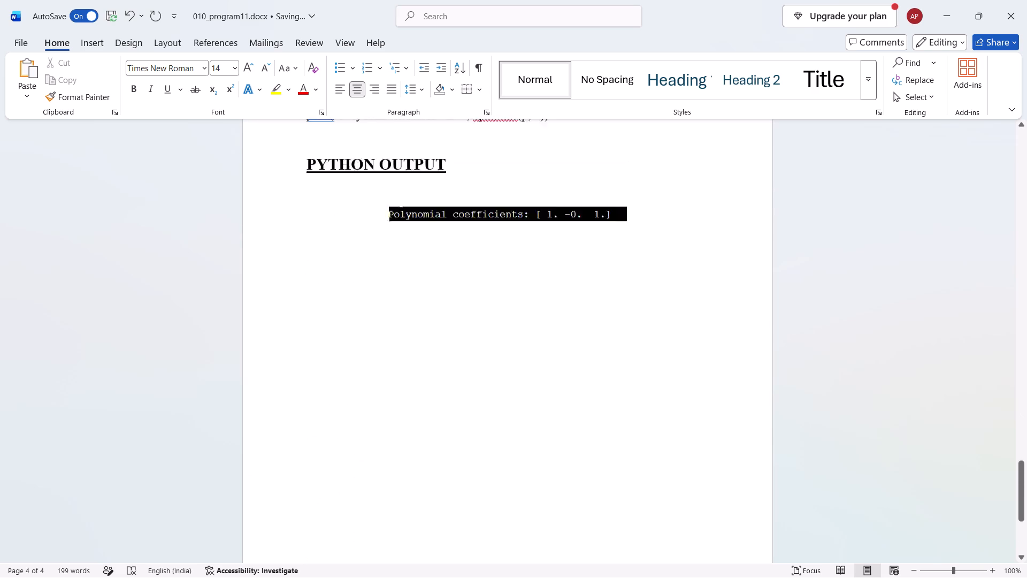
Check the document again from the Python output back through the Python code to the MATLAB output on page 2.
scroll(630, 387, "down", 3)
scroll(630, 393, "up", 1)
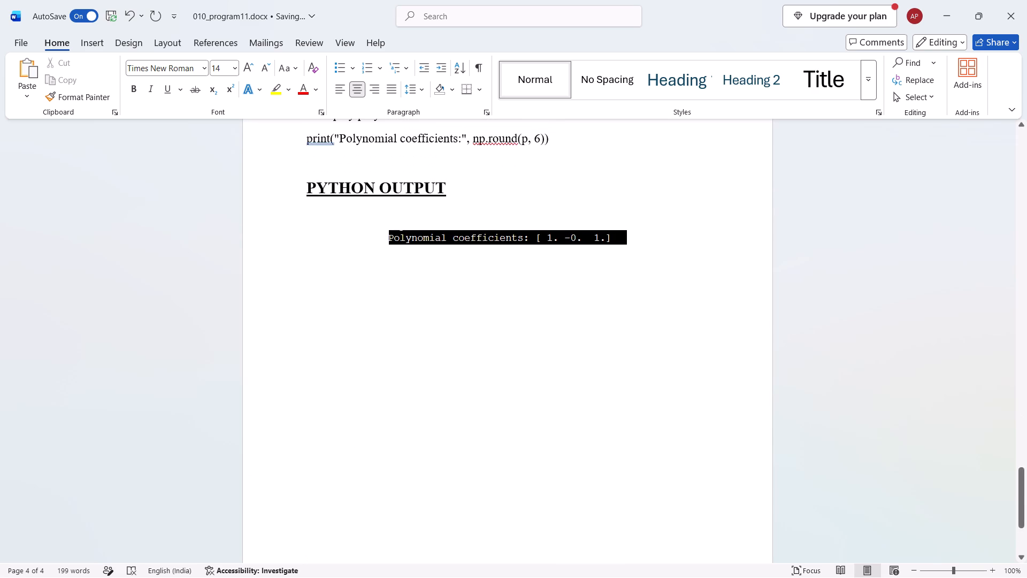
scroll(630, 393, "down", 2)
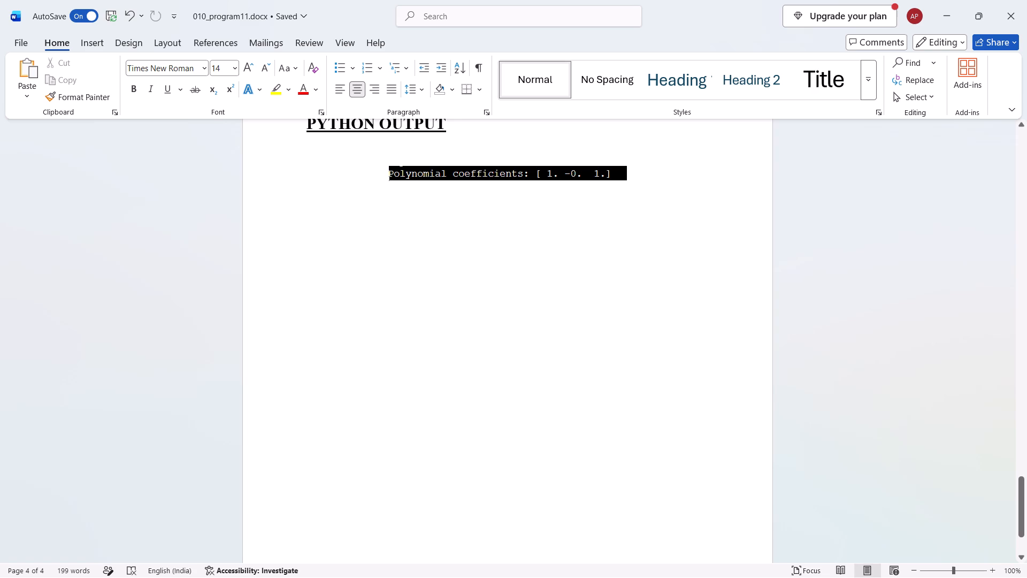
scroll(543, 307, "up", 20)
scroll(543, 307, "up", 8)
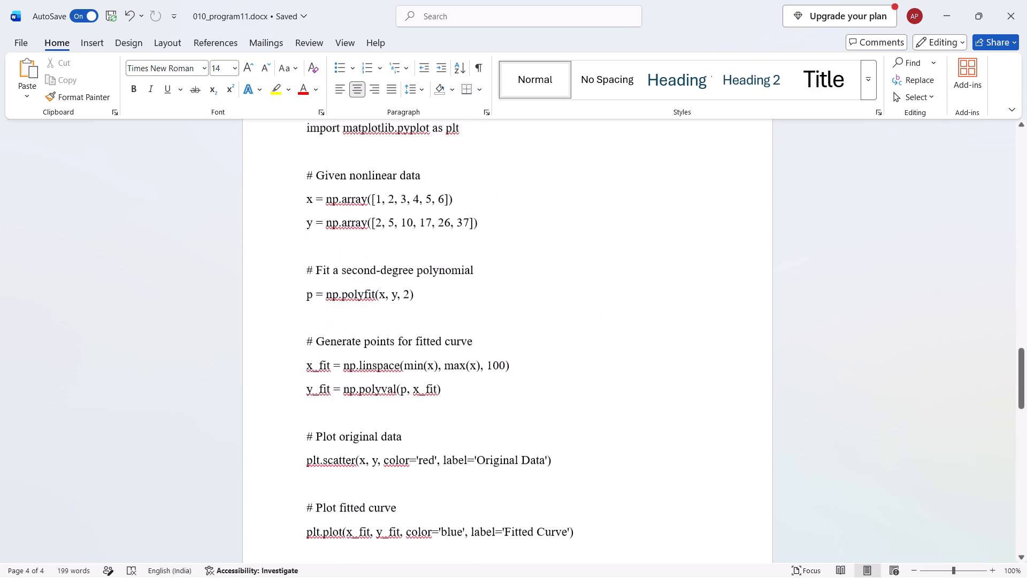
scroll(557, 295, "up", 14)
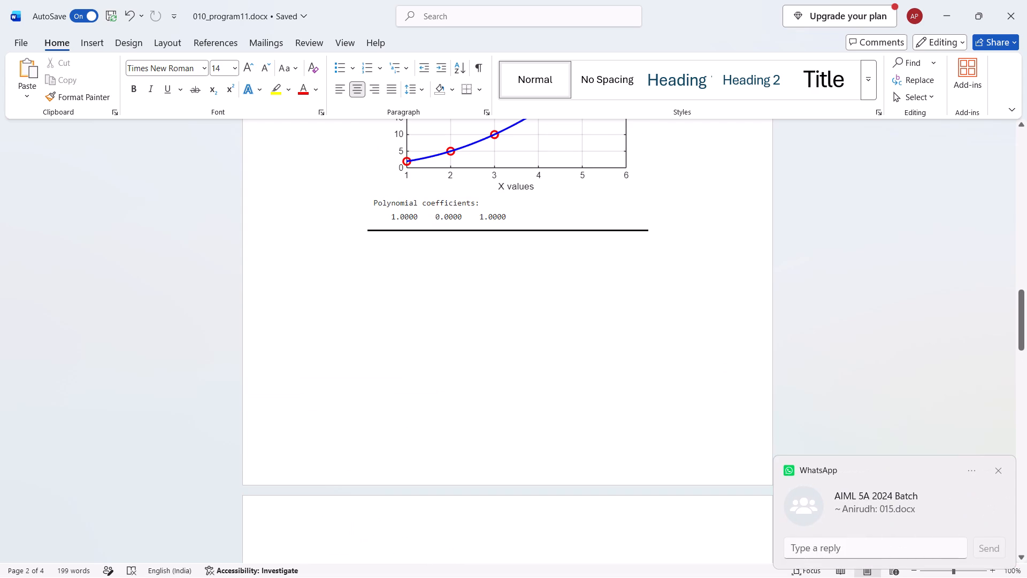
Switch to WhatsApp by opening the new message about 015.docx in the AIML 5A 2024 Batch group.
left_click(856, 510)
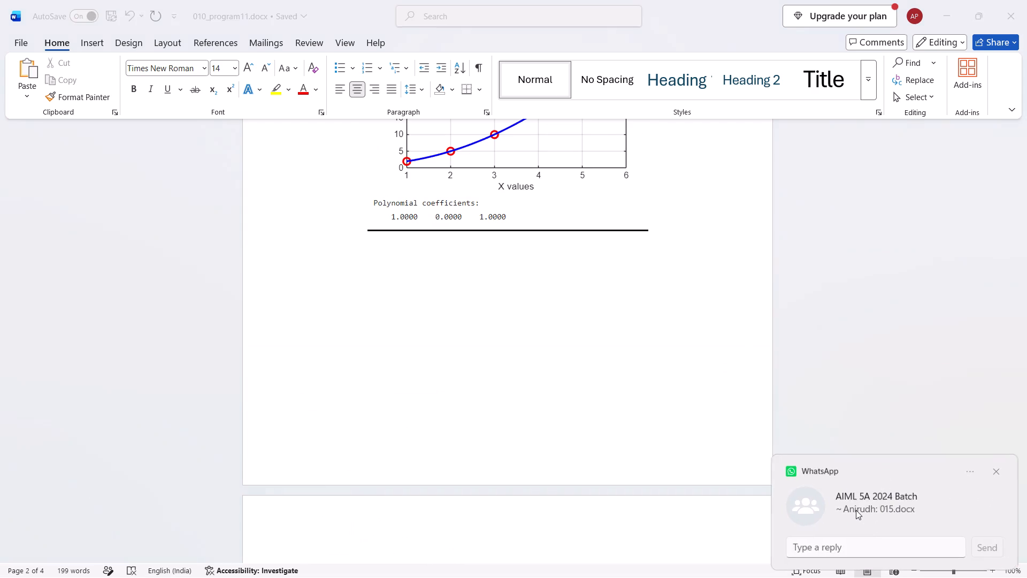
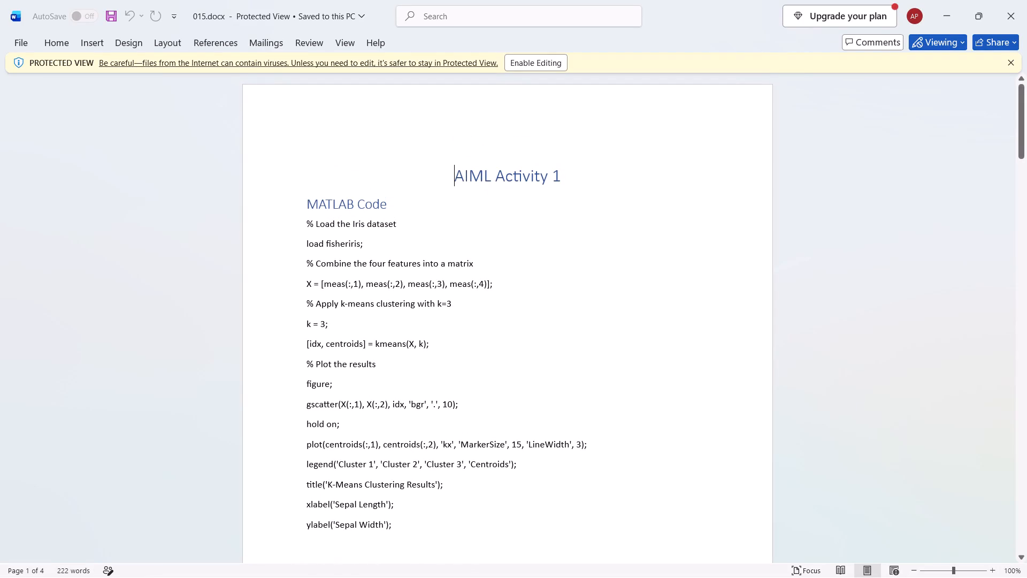
Examine the AIML Activity 1 document 015.docx, looking over how its MATLAB code, output plot and Python code are laid out.
scroll(401, 457, "down", 2)
scroll(487, 382, "down", 10)
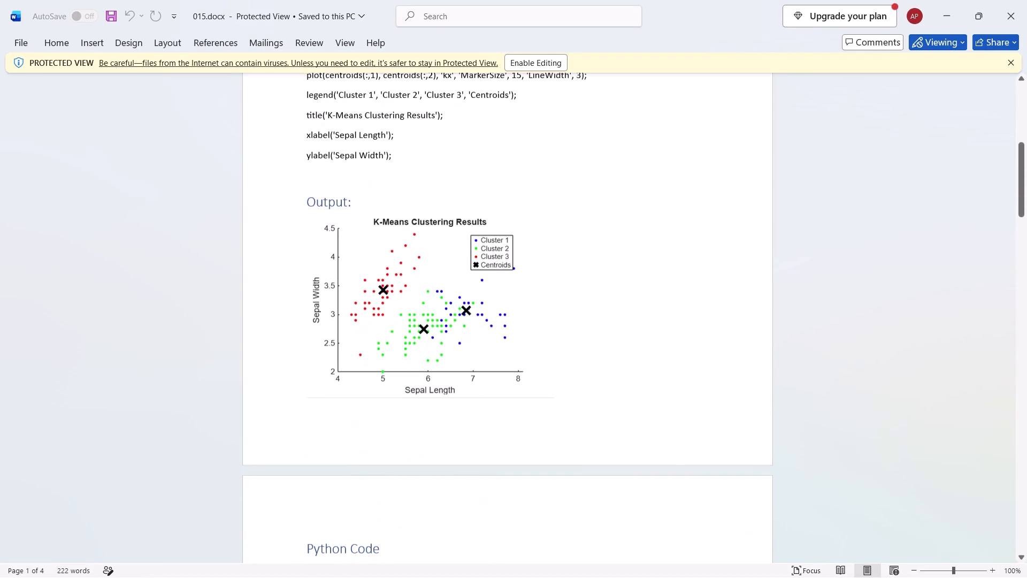
scroll(481, 406, "down", 12)
scroll(477, 417, "down", 11)
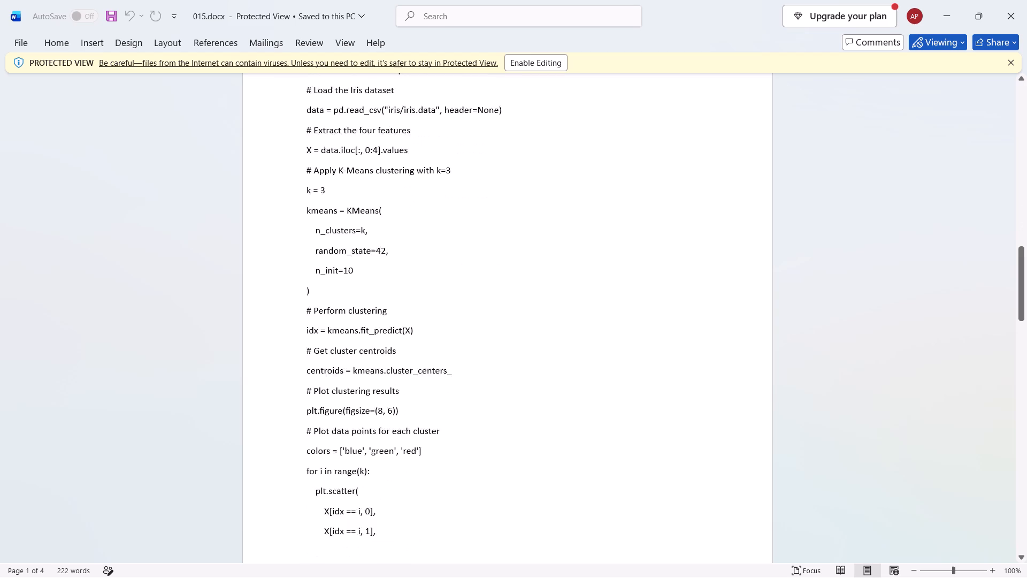
scroll(463, 422, "down", 11)
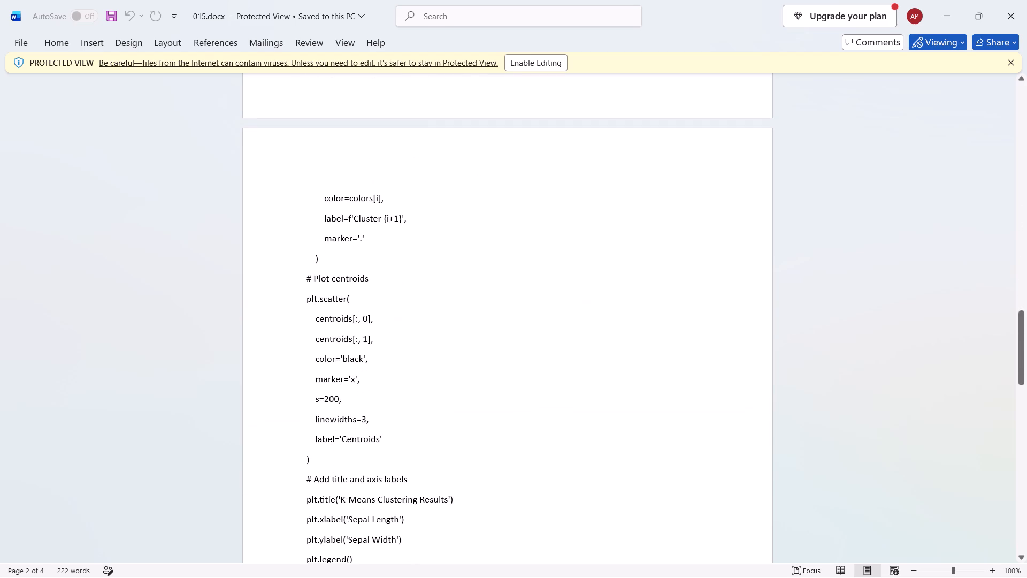
scroll(448, 427, "down", 10)
scroll(439, 424, "up", 14)
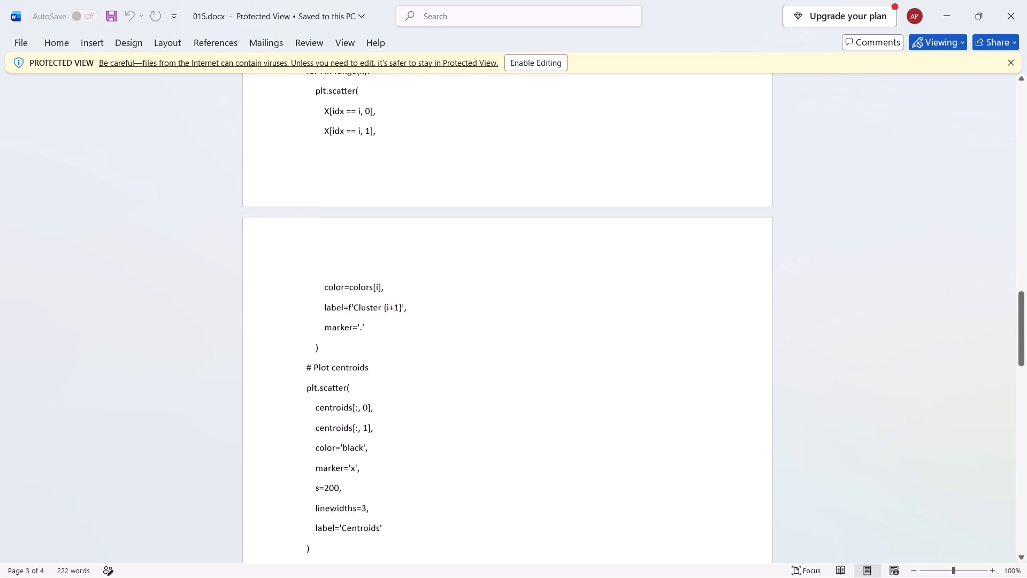
scroll(439, 426, "up", 18)
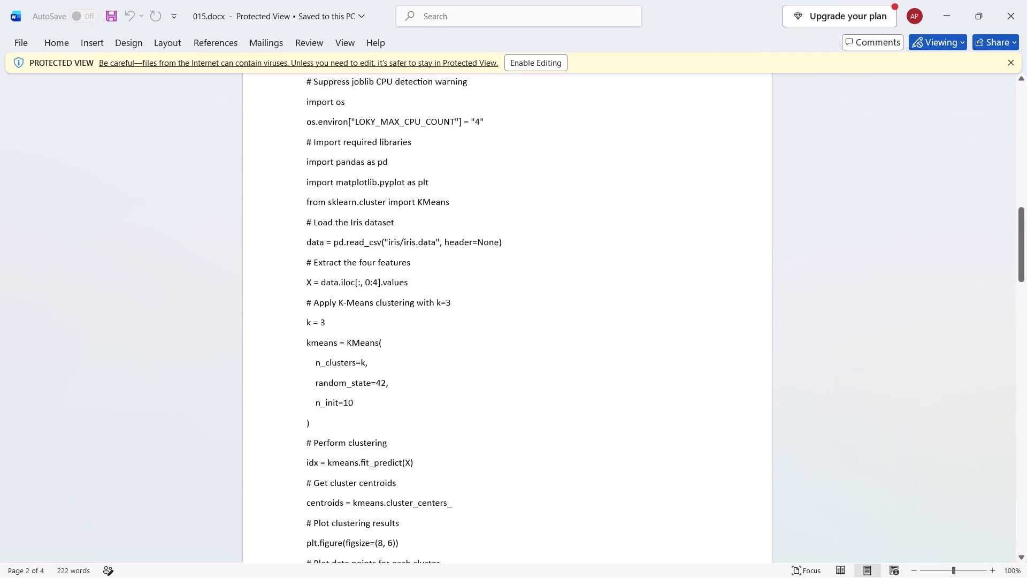
scroll(441, 431, "up", 5)
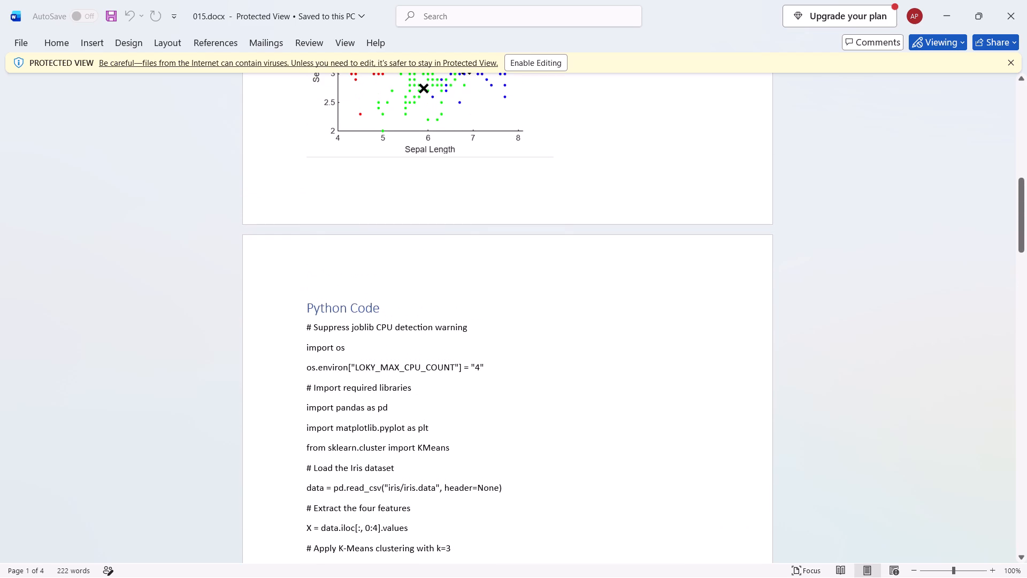
Switch back to 010_program11.docx and look over the end of its MATLAB code and the MATLAB OUTPUT section.
key("alt+Tab")
scroll(408, 413, "up", 11)
scroll(400, 385, "down", 1)
scroll(400, 385, "up", 2)
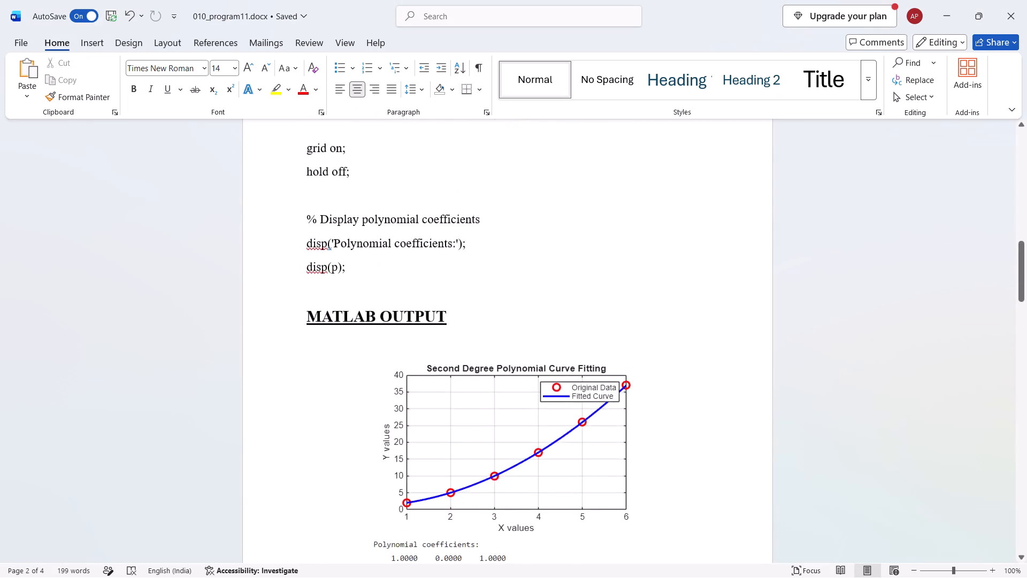
Check the whole document once more, covering the MATLAB code and output and the Python code and output.
scroll(401, 385, "up", 6)
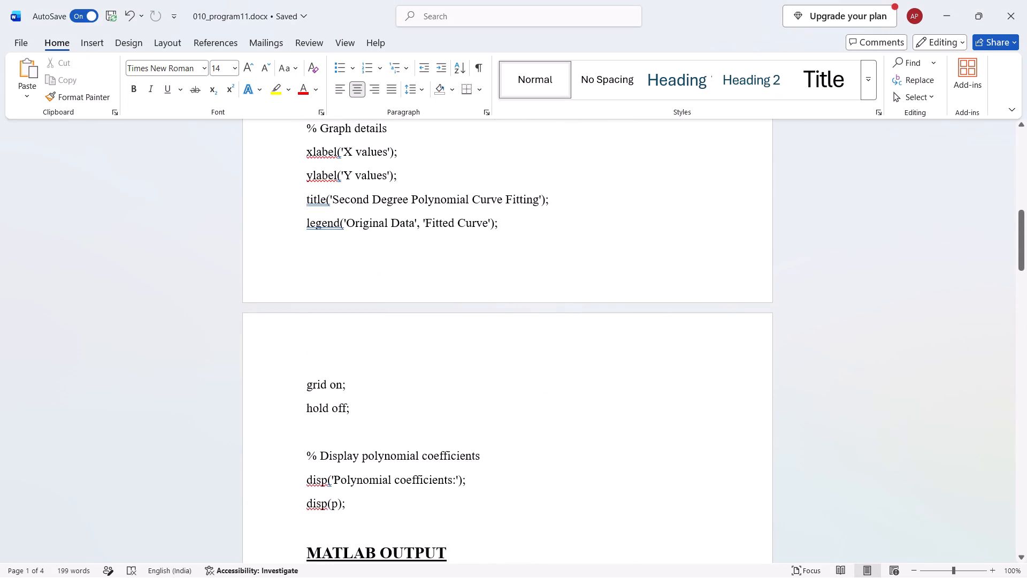
scroll(377, 452, "up", 14)
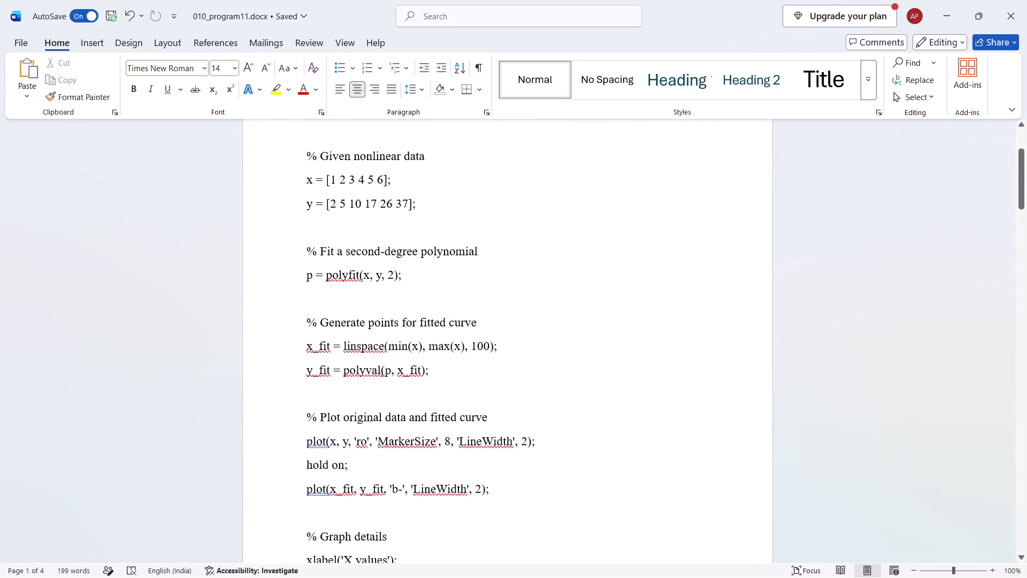
scroll(372, 418, "up", 5)
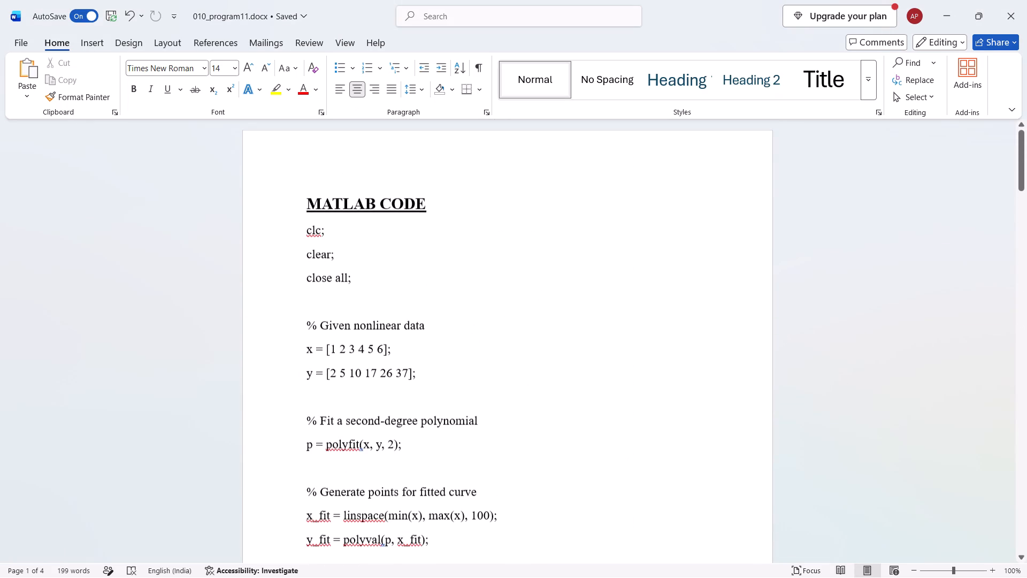
scroll(461, 450, "down", 3)
scroll(387, 516, "up", 1)
scroll(317, 494, "up", 1)
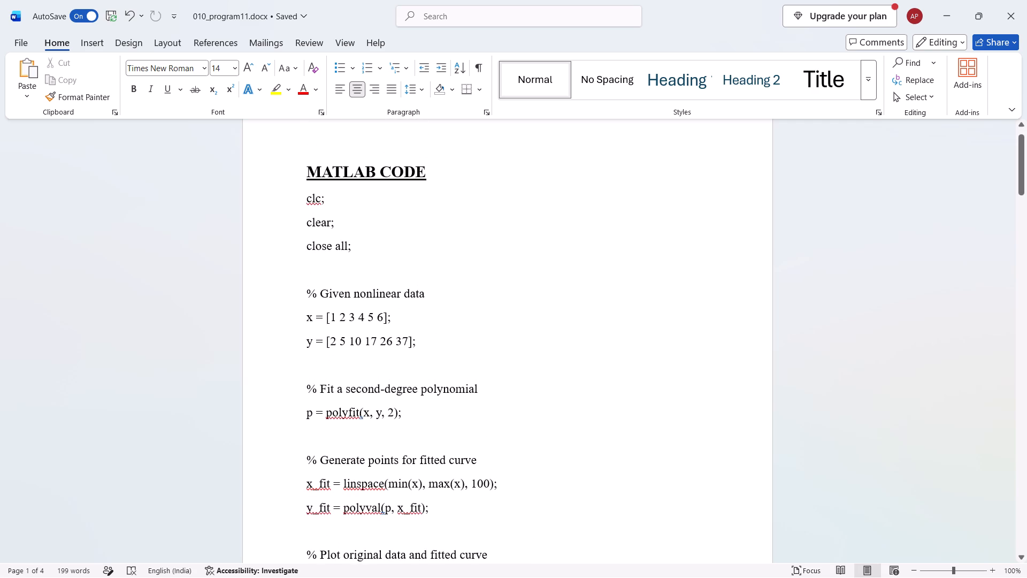
scroll(329, 299, "down", 20)
scroll(329, 299, "down", 15)
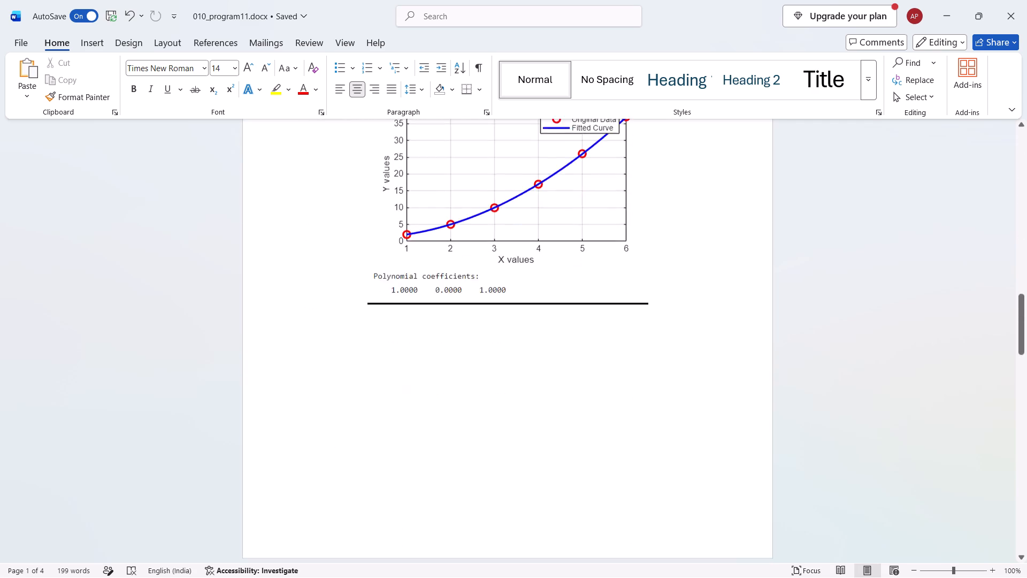
scroll(317, 341, "down", 20)
scroll(313, 409, "down", 15)
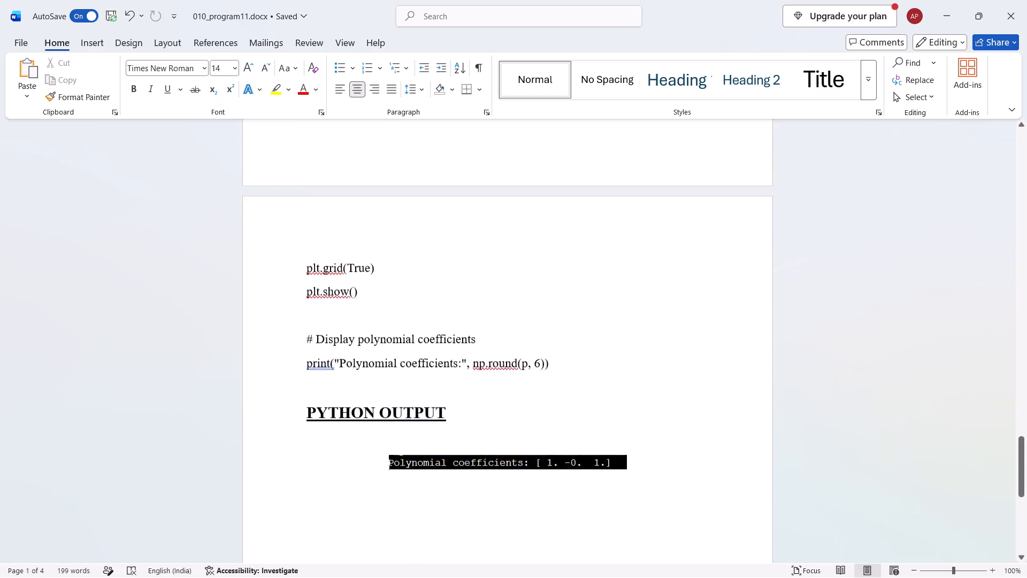
scroll(325, 419, "down", 3)
scroll(325, 419, "up", 5)
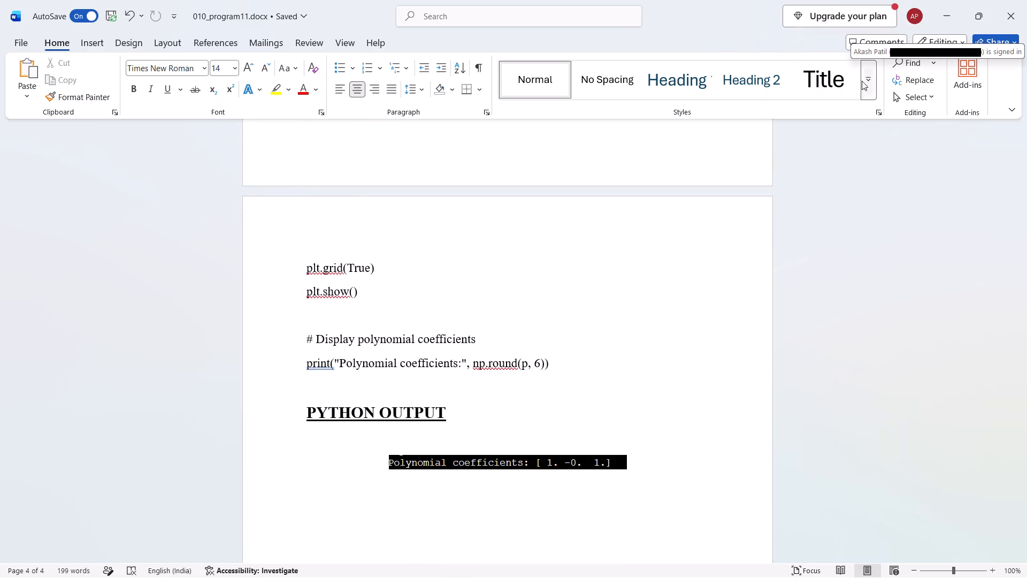
scroll(542, 254, "down", 3)
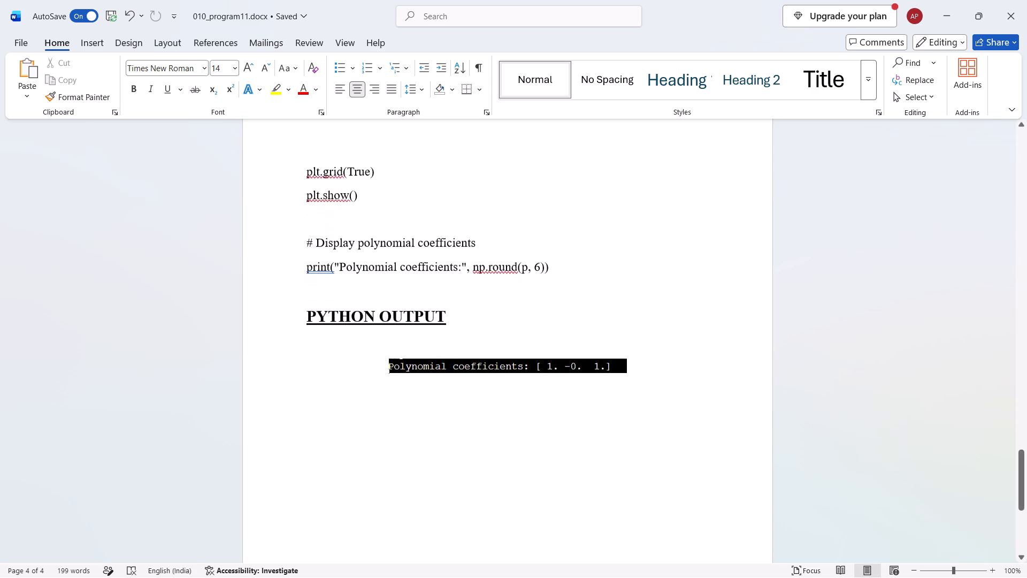
scroll(542, 275, "down", 4)
scroll(534, 272, "up", 20)
scroll(534, 272, "up", 6)
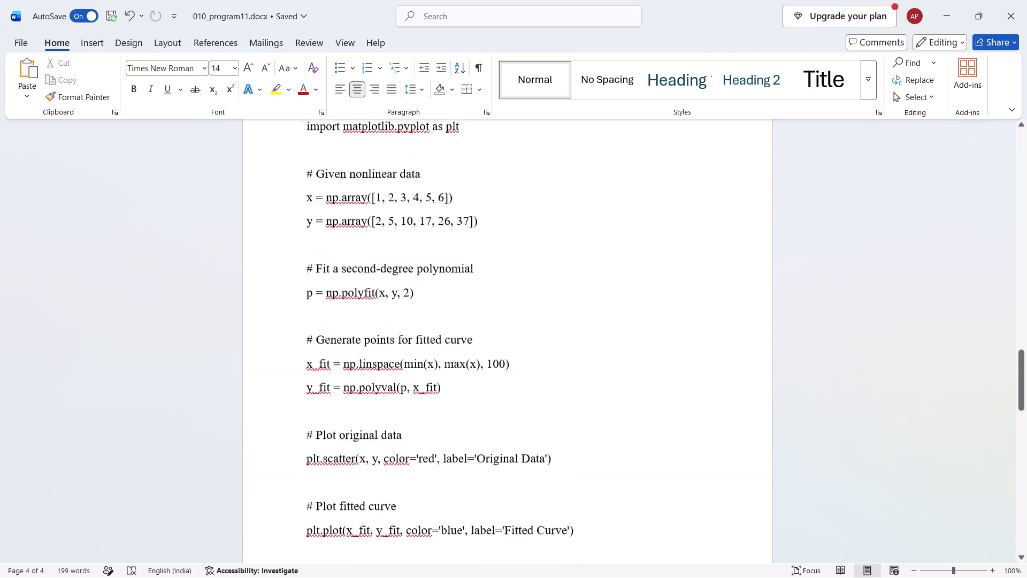
scroll(570, 303, "up", 20)
scroll(554, 320, "up", 8)
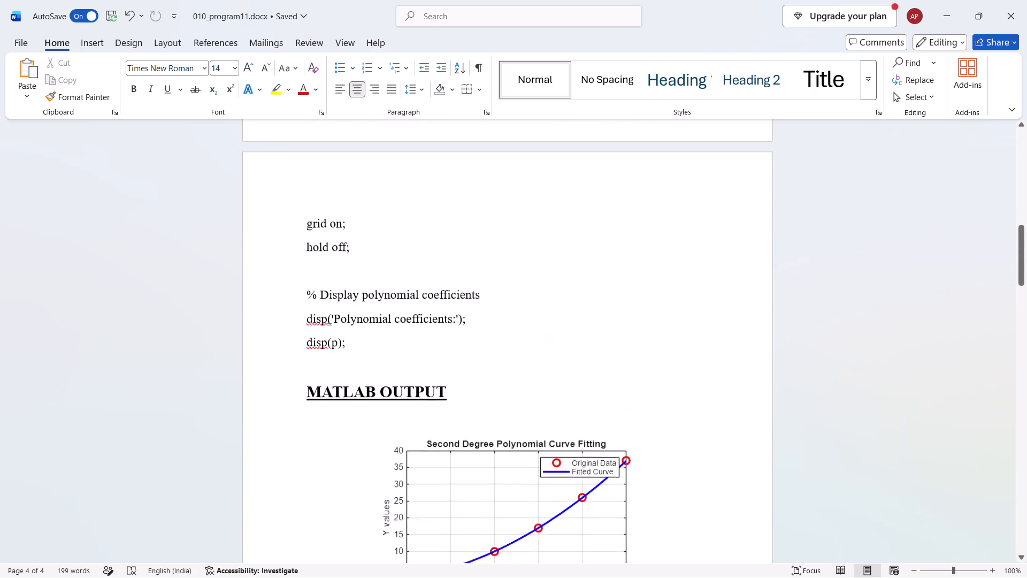
scroll(548, 323, "up", 15)
Switch to the open document 015.docx, close it, and return to the MATLAB CODE section of 010_program11.
key("alt+Tab")
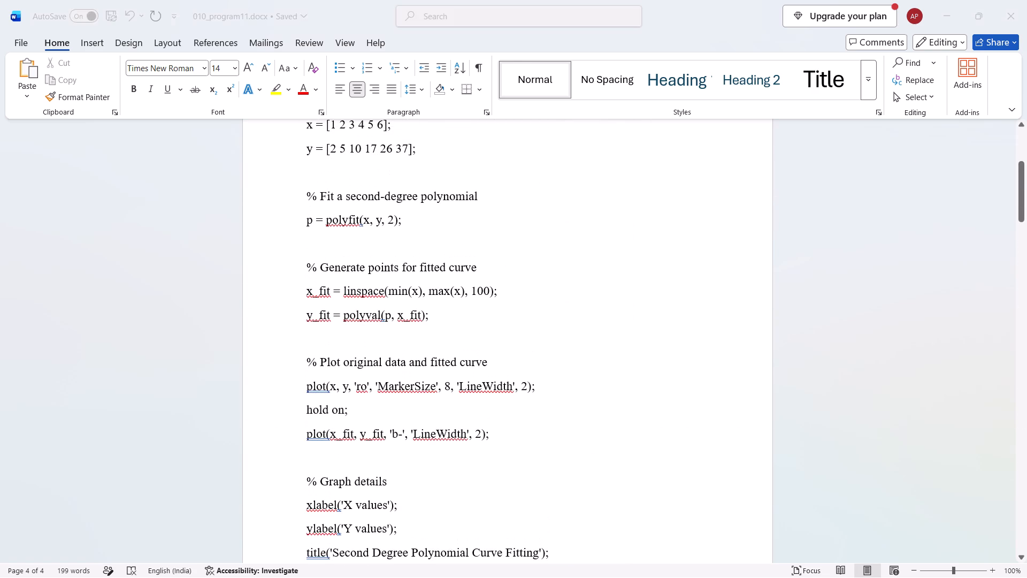
scroll(493, 323, "up", 7)
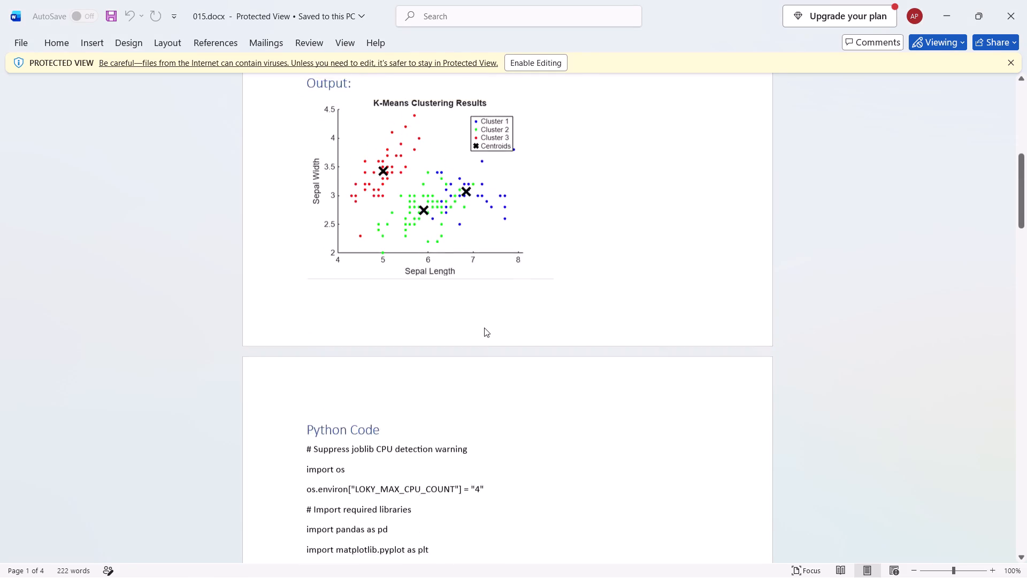
scroll(484, 328, "up", 2)
left_click(1026, 7)
scroll(463, 406, "up", 5)
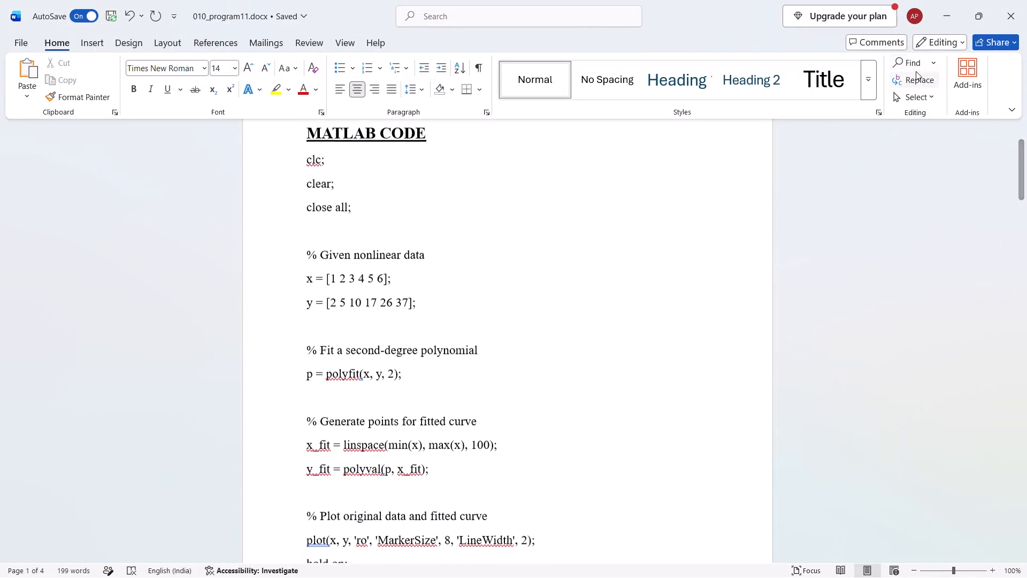